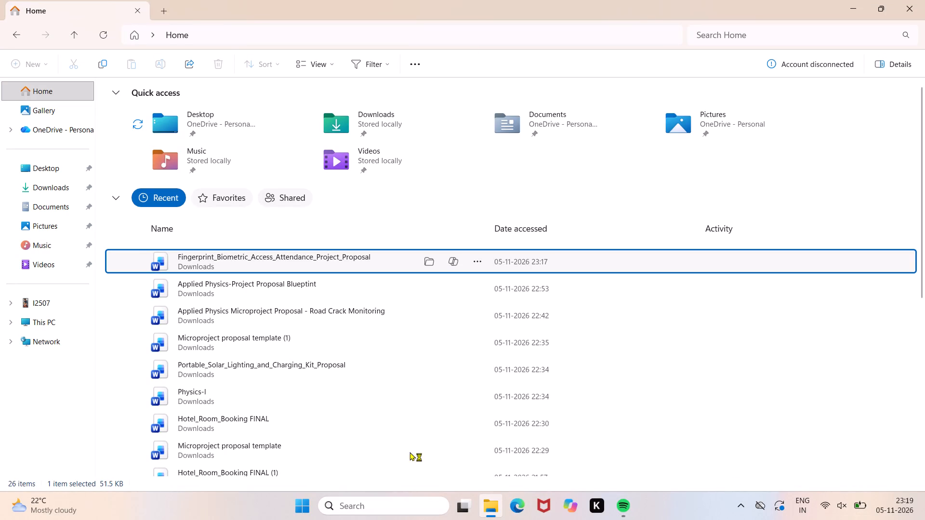
Open the recent Word document Fingerprint_Biometric_Access_Attendance_Project_Proposal and close the File Explorer window.
double_click(599, 261)
left_click(917, 8)
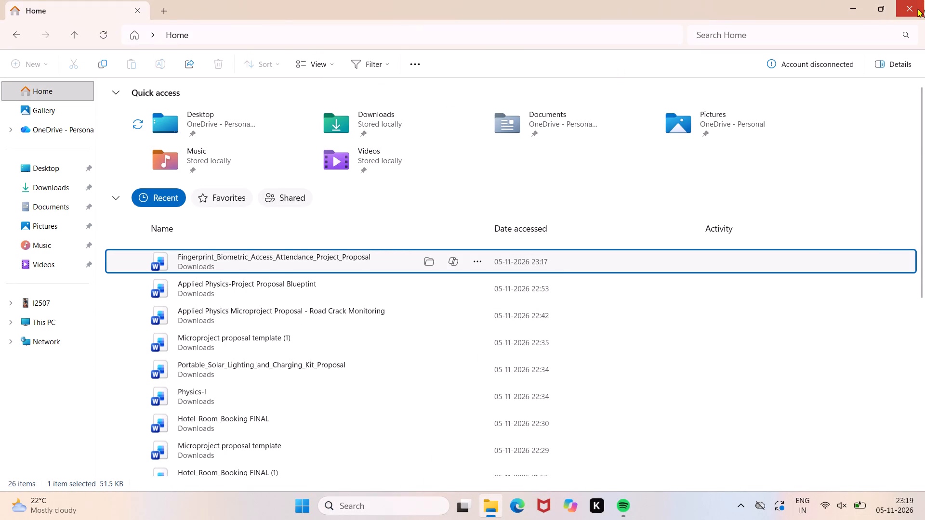
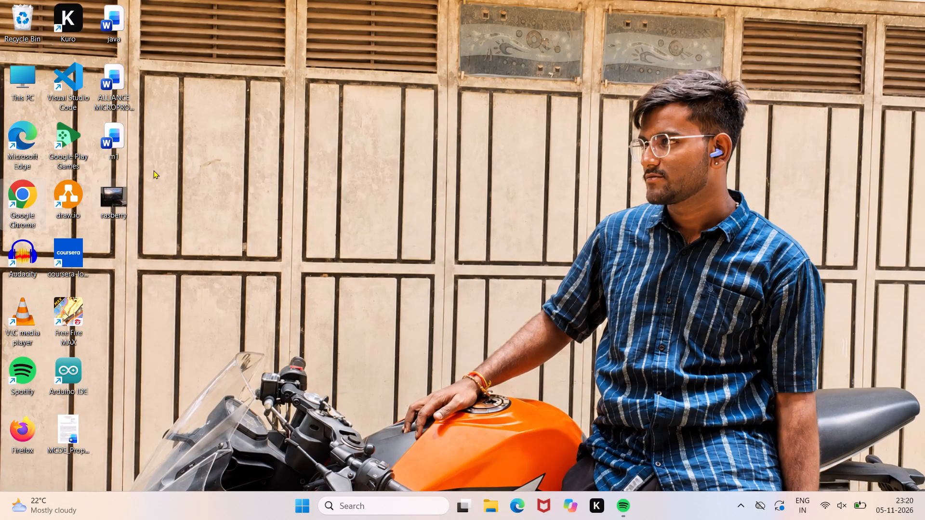
Open the Fingerprint_Biometric_Access_Attendance project proposal from the Downloads folder of This PC, then close its document window.
double_click(24, 95)
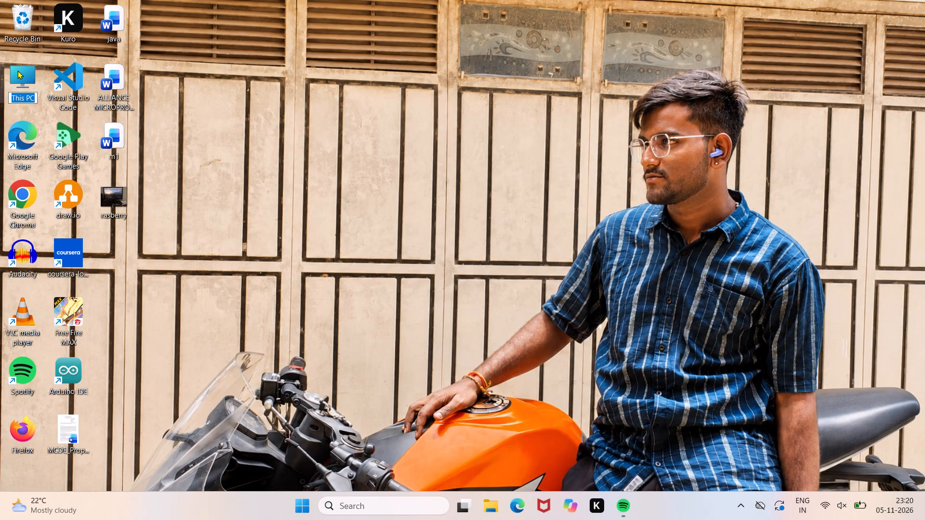
left_click(236, 172)
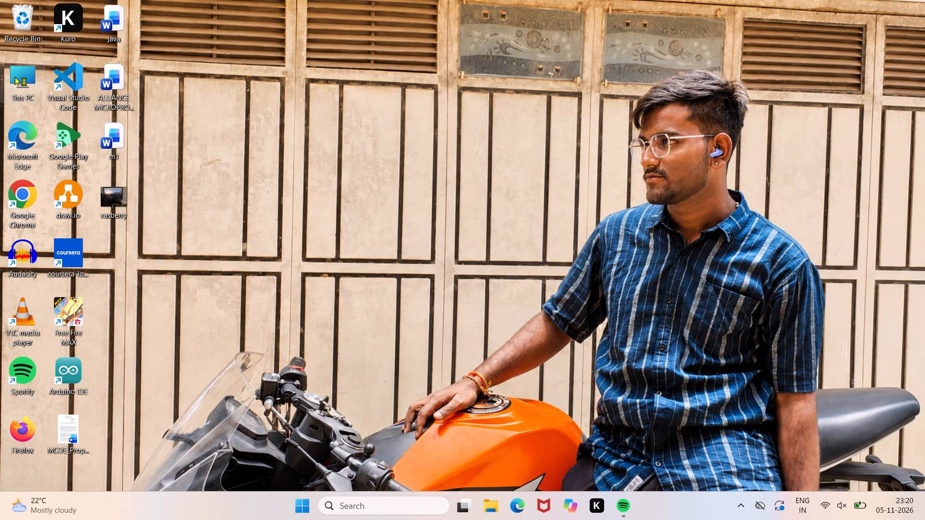
double_click(17, 75)
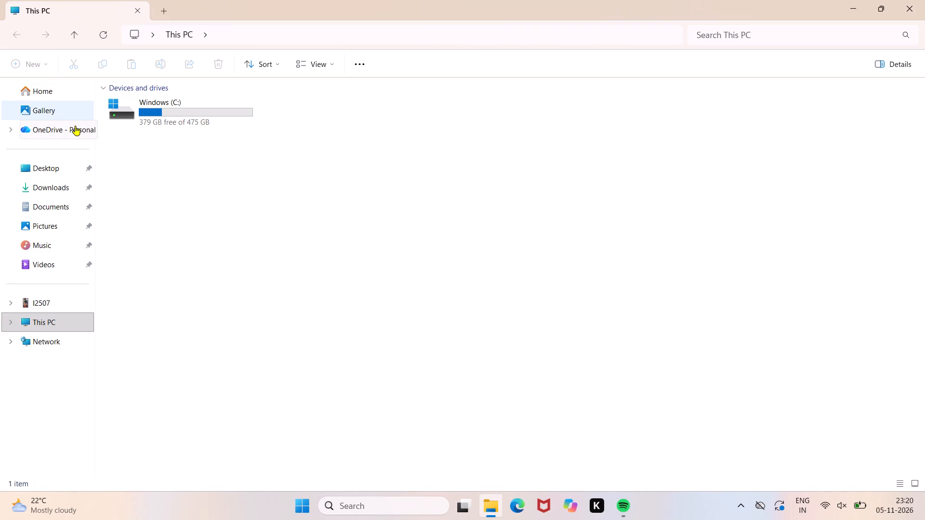
left_click(77, 191)
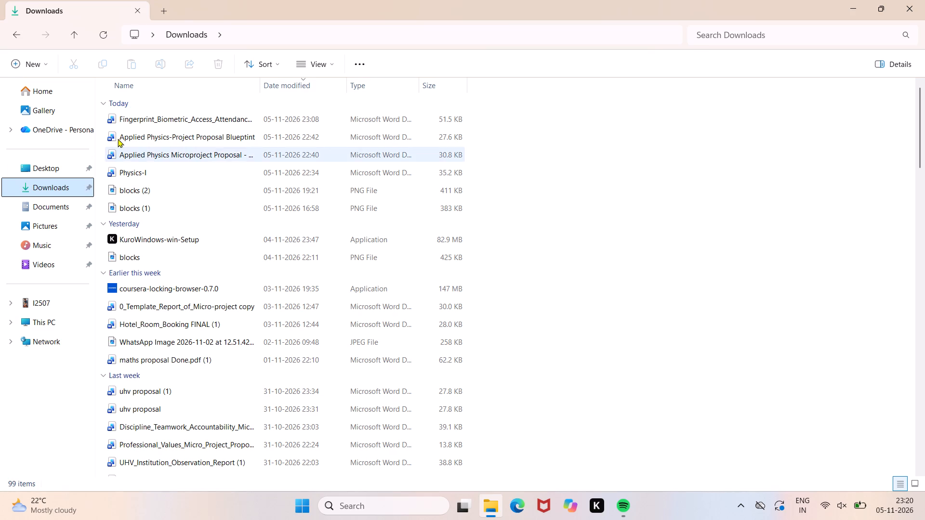
double_click(151, 122)
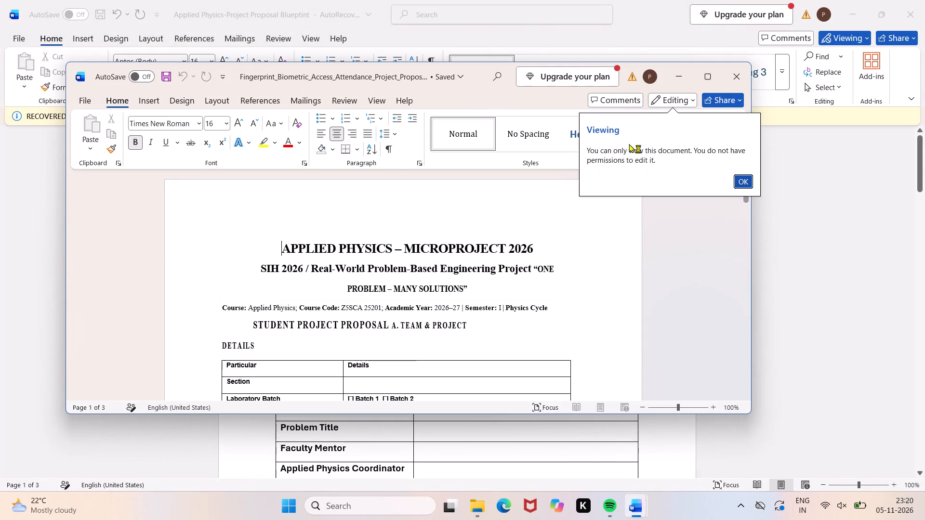
left_click(728, 73)
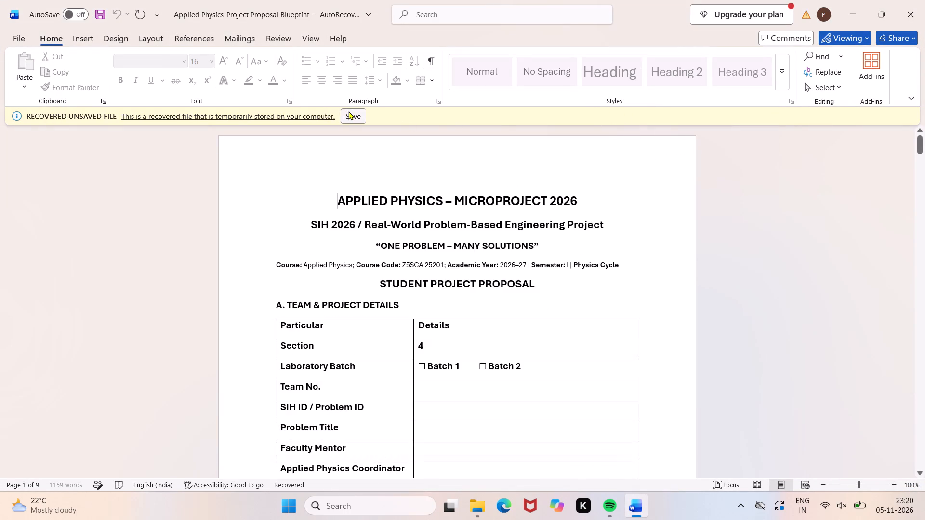
Save the recovered unsaved file Applied Physics-Project Proposal Blueptint.
left_click(355, 113)
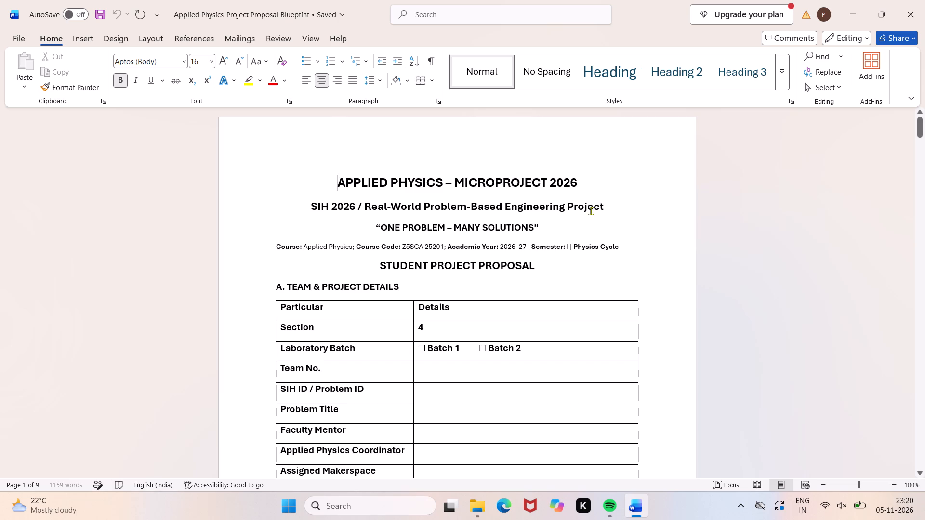
Look through the project proposal blueprint from the team details to the existing solutions section, then close the document.
scroll(591, 210, "down", 6)
scroll(591, 207, "up", 2)
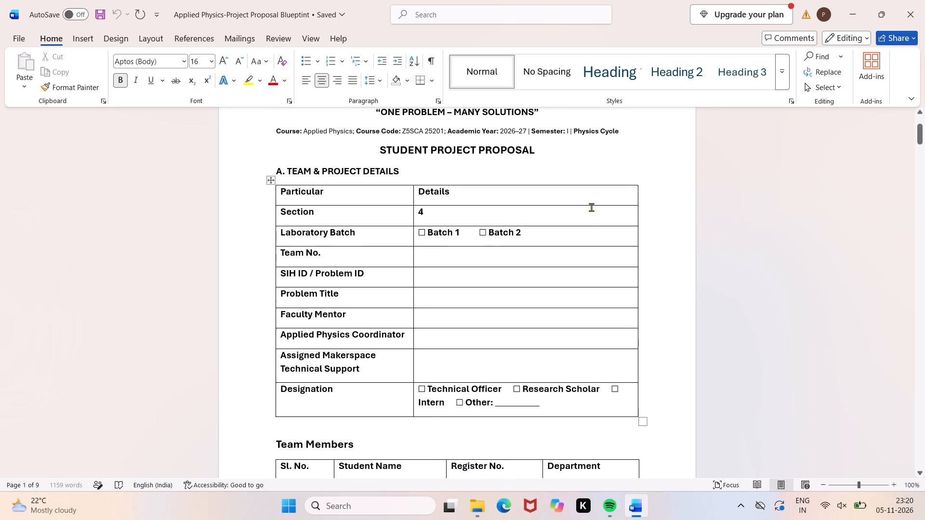
scroll(627, 197, "down", 18)
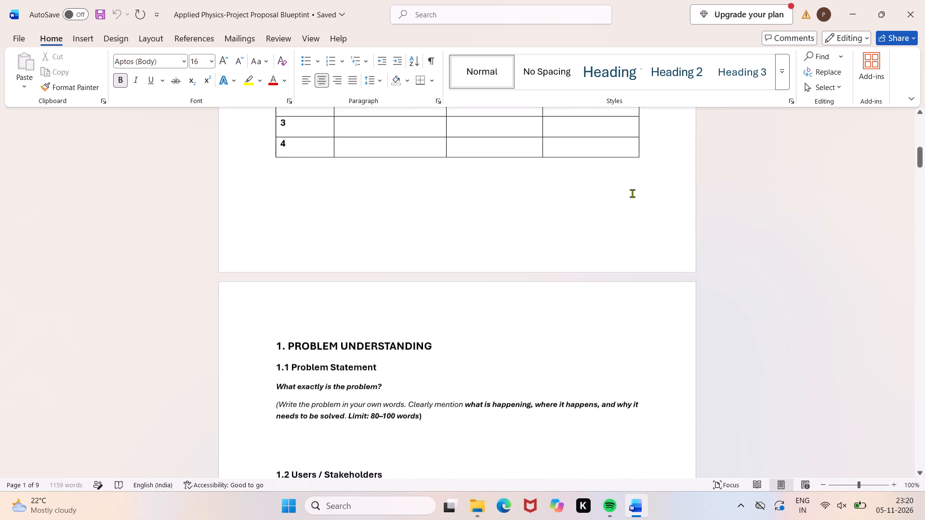
scroll(632, 193, "down", 9)
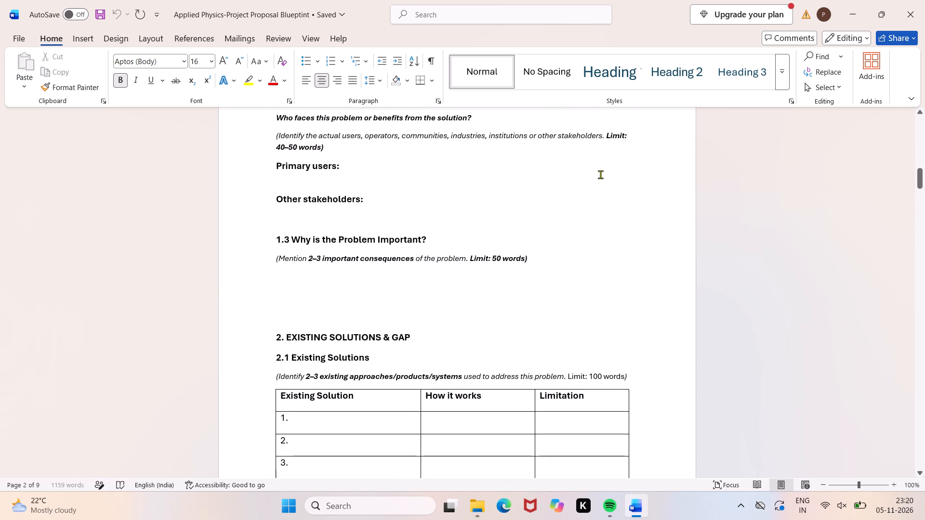
scroll(614, 189, "down", 5)
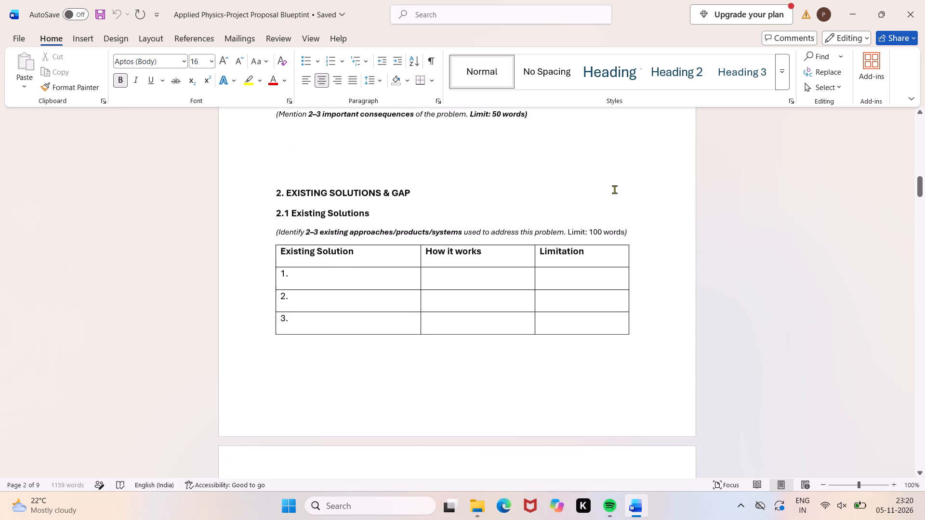
scroll(614, 189, "down", 3)
left_click(918, 3)
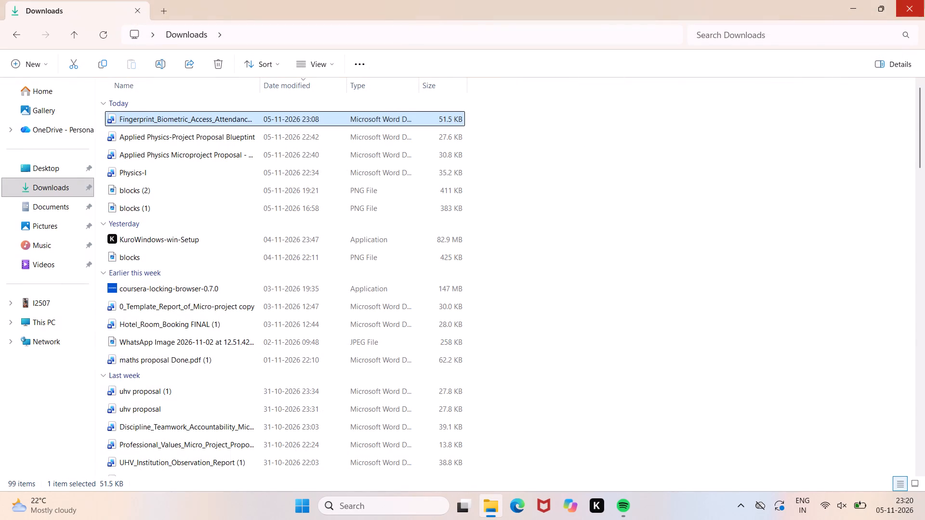
Open Applied Physics-Project Proposal Blueptint from Downloads, check its pages, and close both the document and the File Explorer window.
double_click(263, 143)
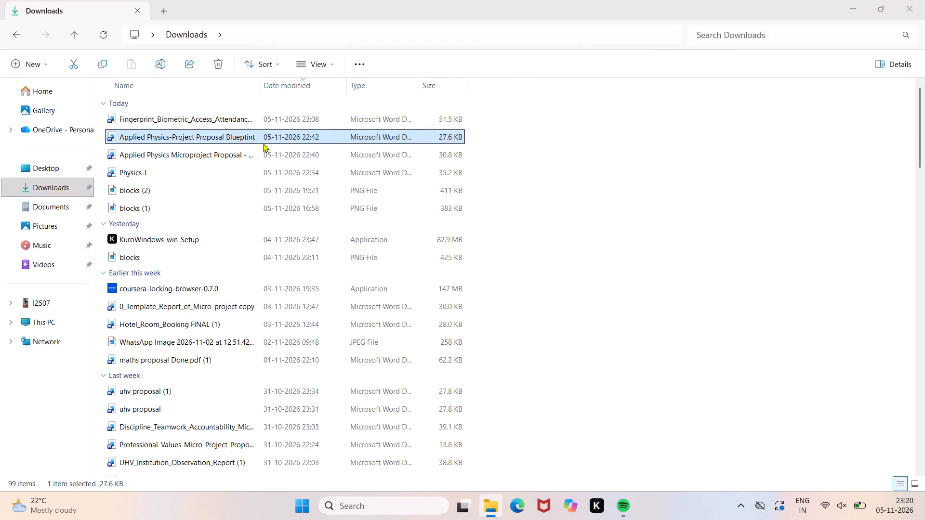
scroll(354, 262, "down", 17)
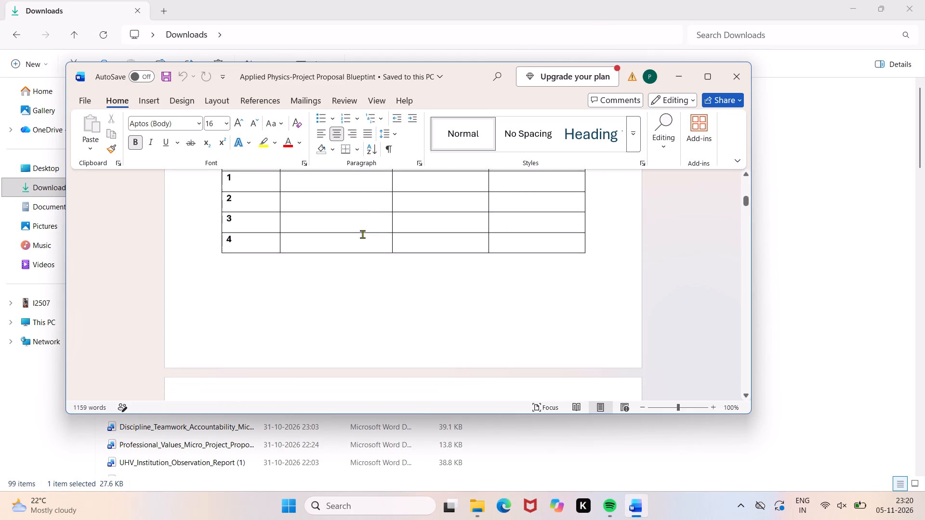
scroll(362, 234, "down", 10)
left_click(733, 68)
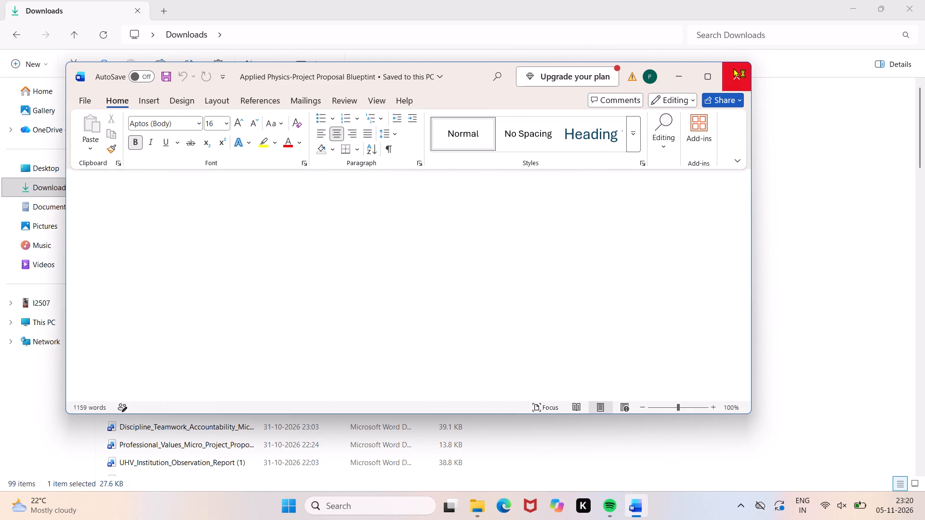
left_click(924, 0)
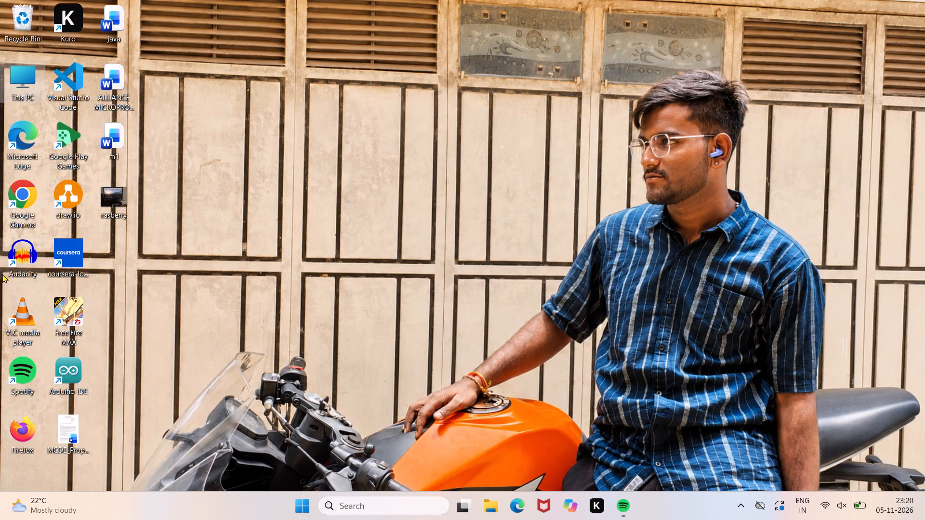
Launch Google Chrome from the desktop.
double_click(23, 193)
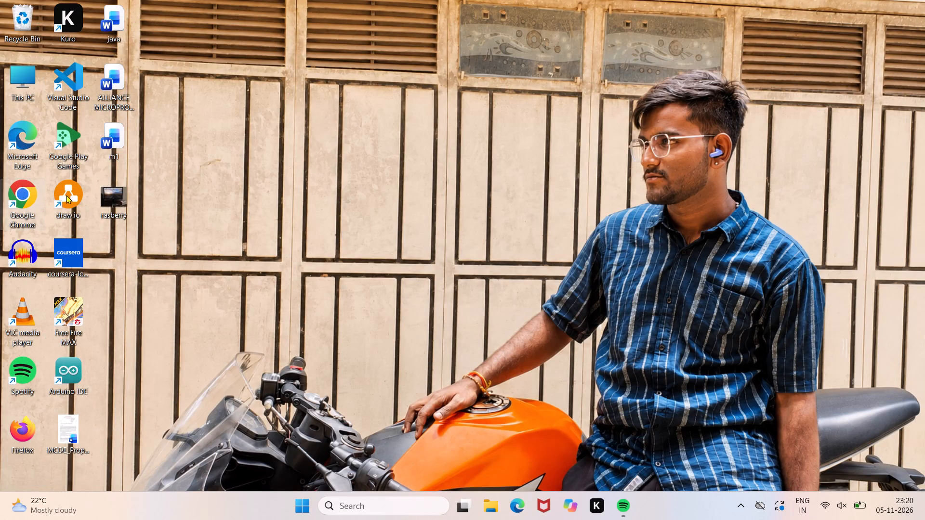
double_click(34, 201)
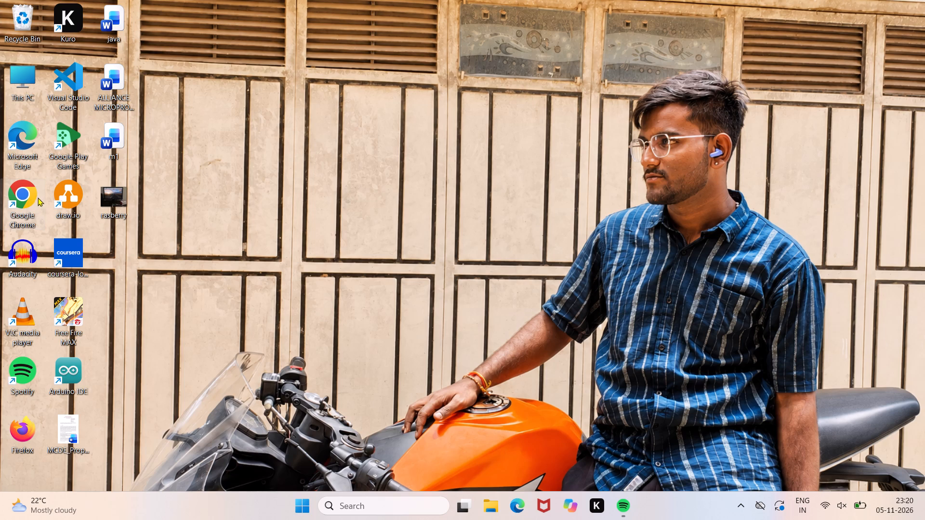
left_click(29, 195)
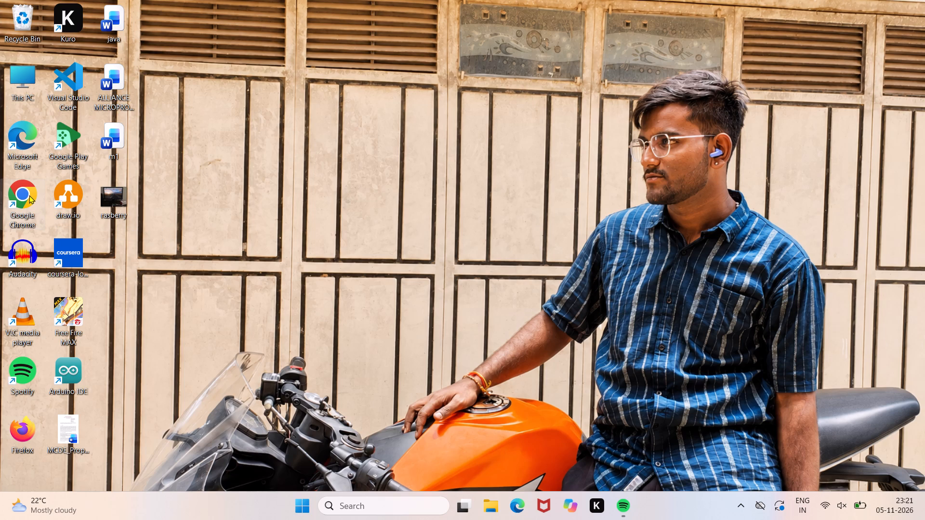
left_click(26, 195)
Refresh the desktop twice.
right_click(718, 68)
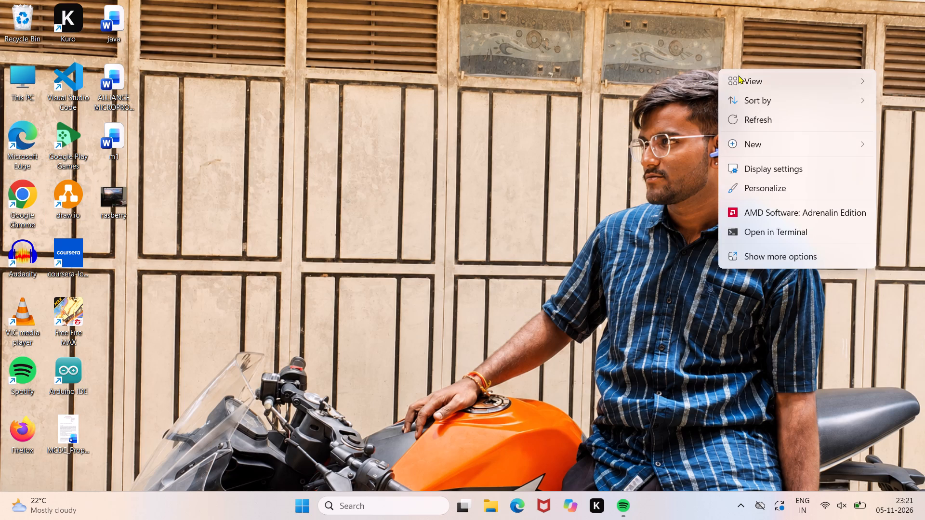
left_click(762, 127)
right_click(537, 120)
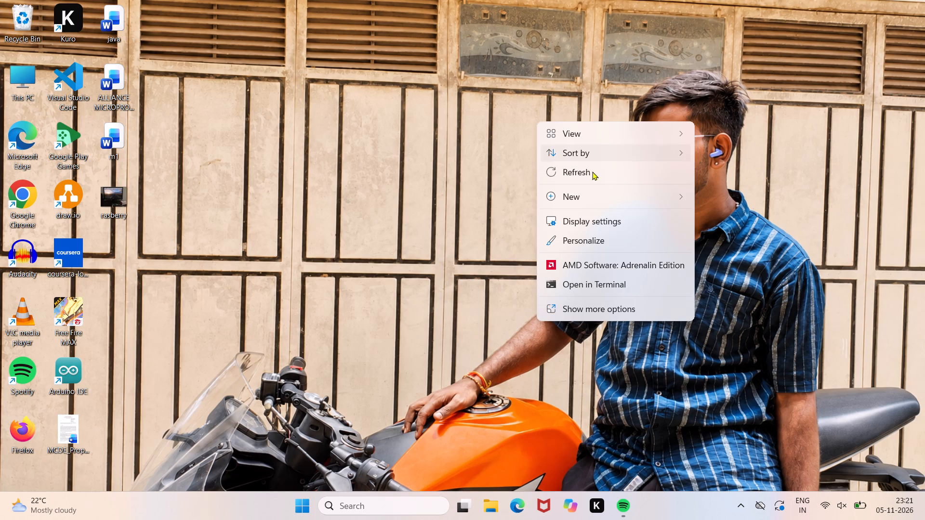
left_click(584, 177)
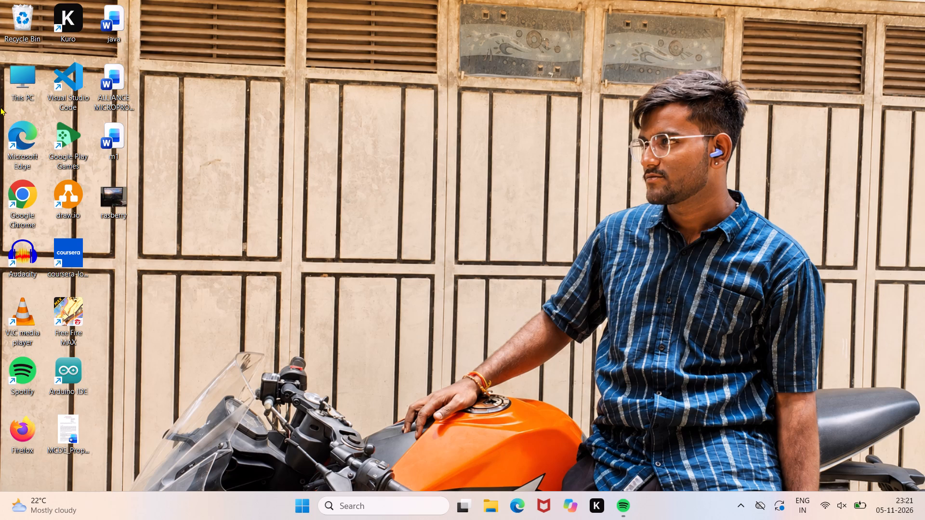
Launch Google Chrome from its desktop shortcut.
double_click(20, 199)
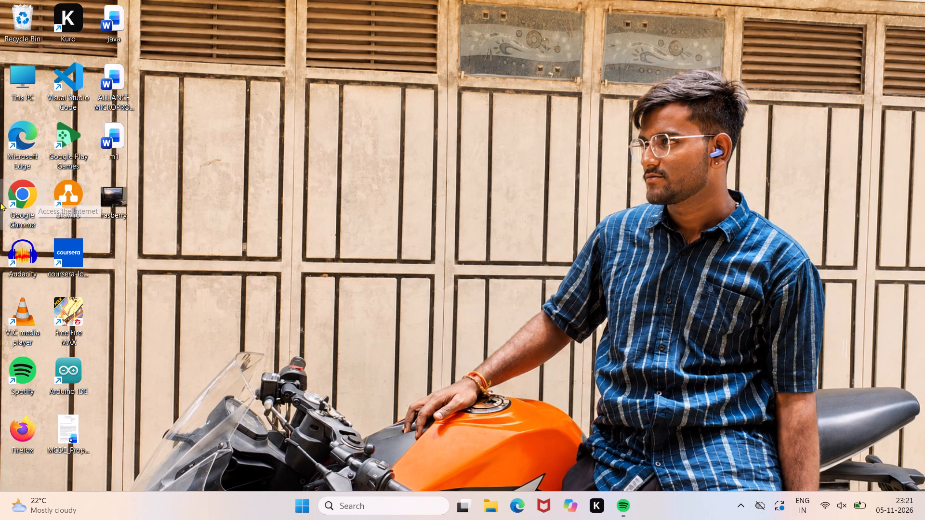
double_click(38, 195)
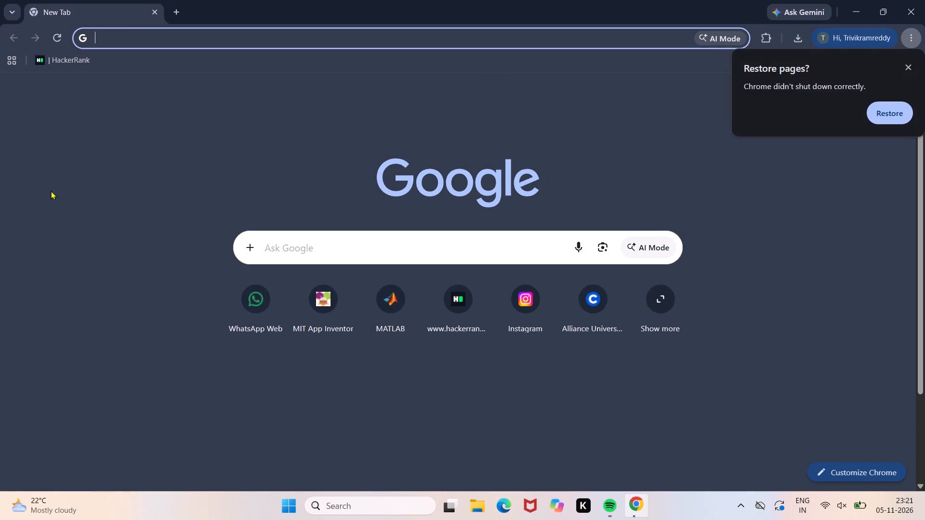
Try to open WhatsApp Web from the new tab page's shortcuts.
double_click(251, 301)
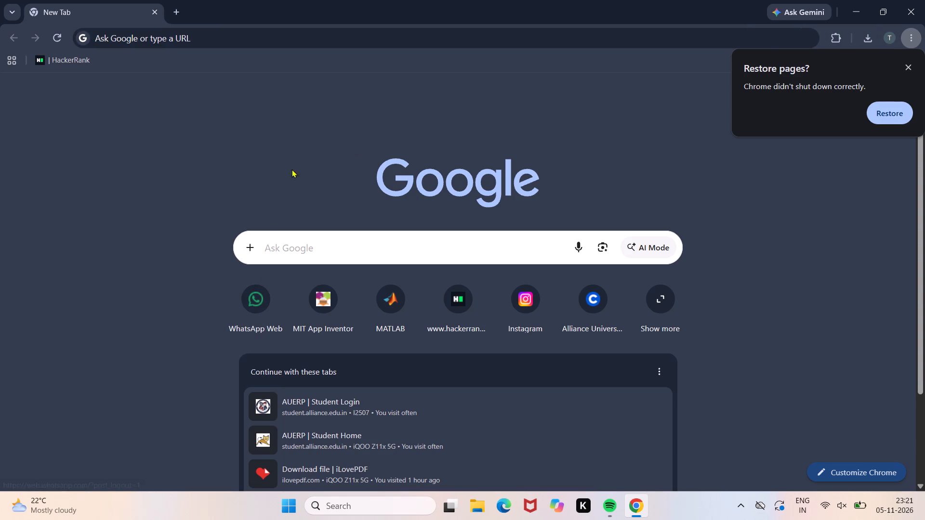
left_click(255, 300)
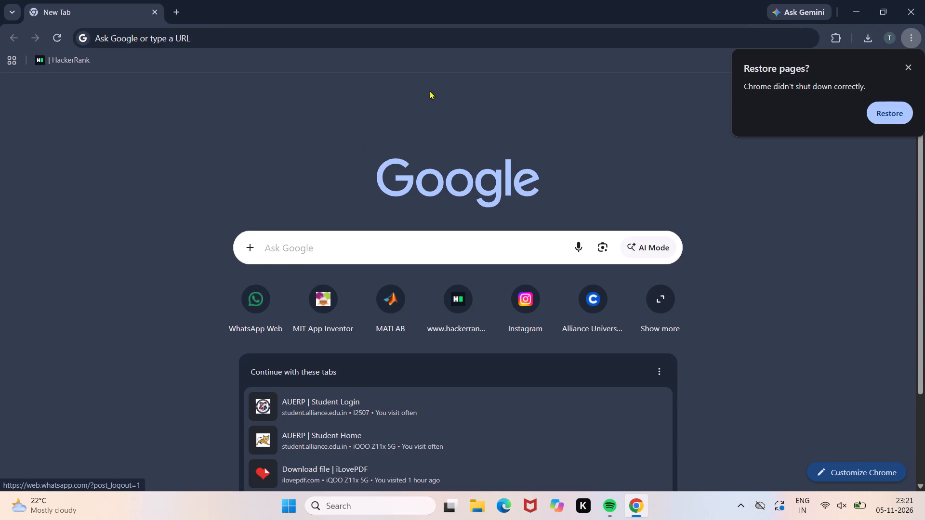
Open the Windows quick settings for network, sound and battery.
left_click(827, 501)
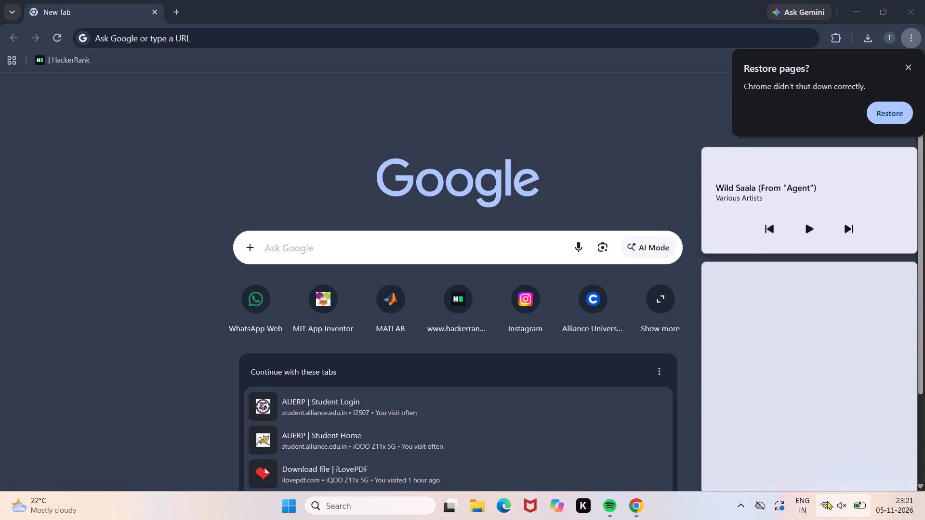
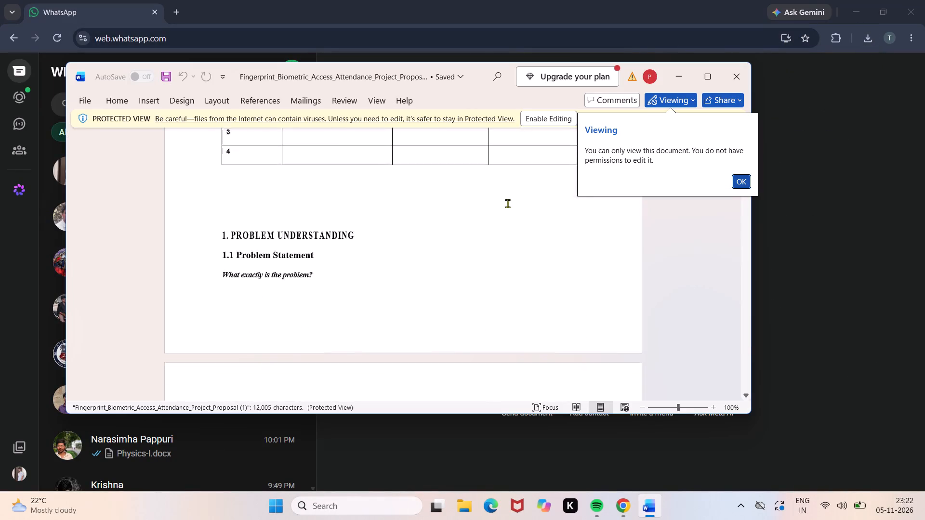
Maximize the window of the Fingerprint_Biometric_Access_Attendance_Project_Proposal (1) document.
scroll(507, 203, "down", 11)
left_click(712, 68)
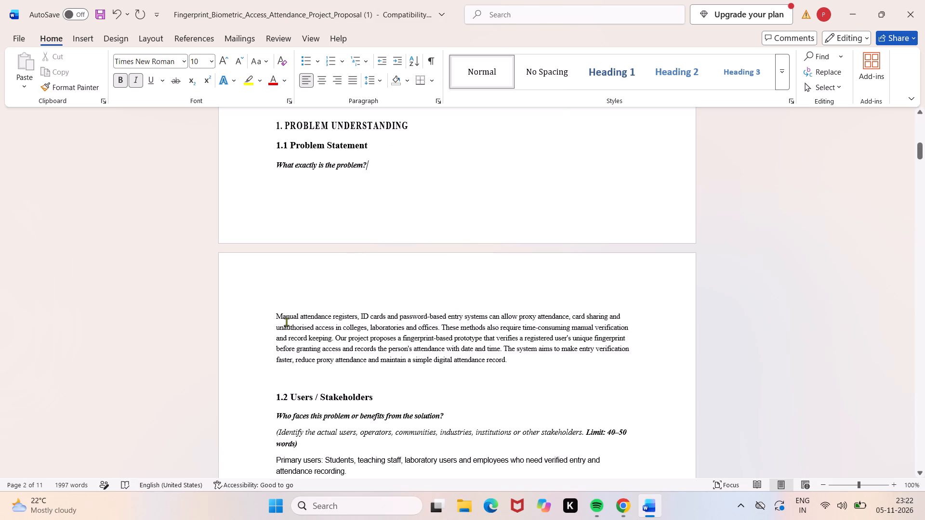
Set the font size of the answer paragraph under 1.1 Problem Statement to 10.
left_click_drag(274, 313, 474, 361)
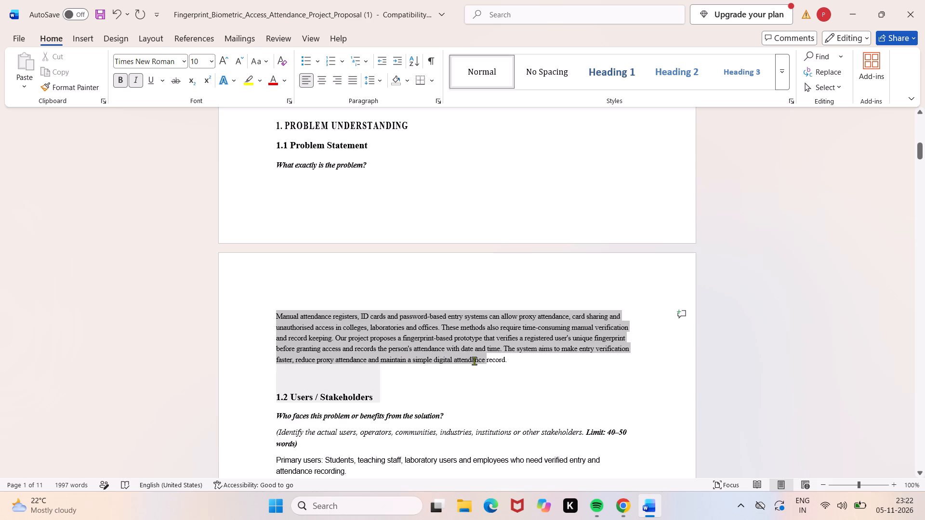
left_click_drag(474, 361, 509, 356)
left_click(591, 316)
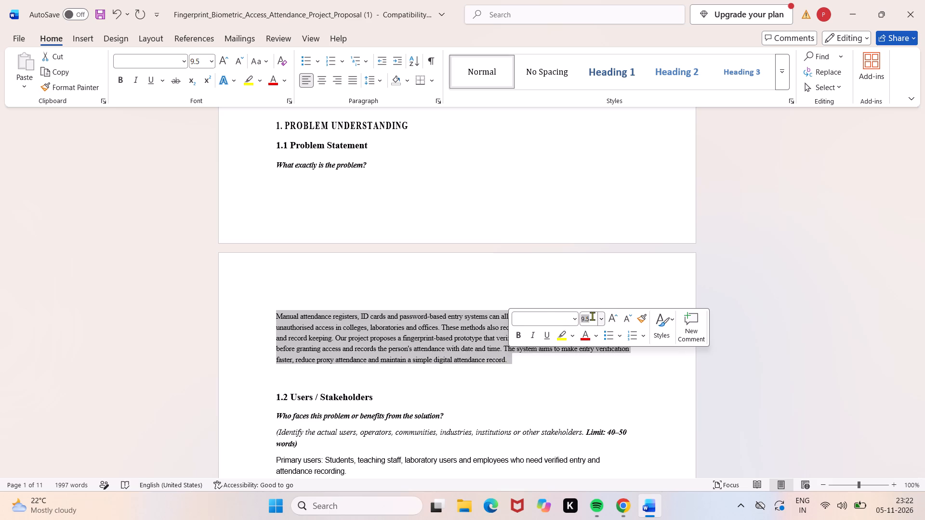
left_click(605, 315)
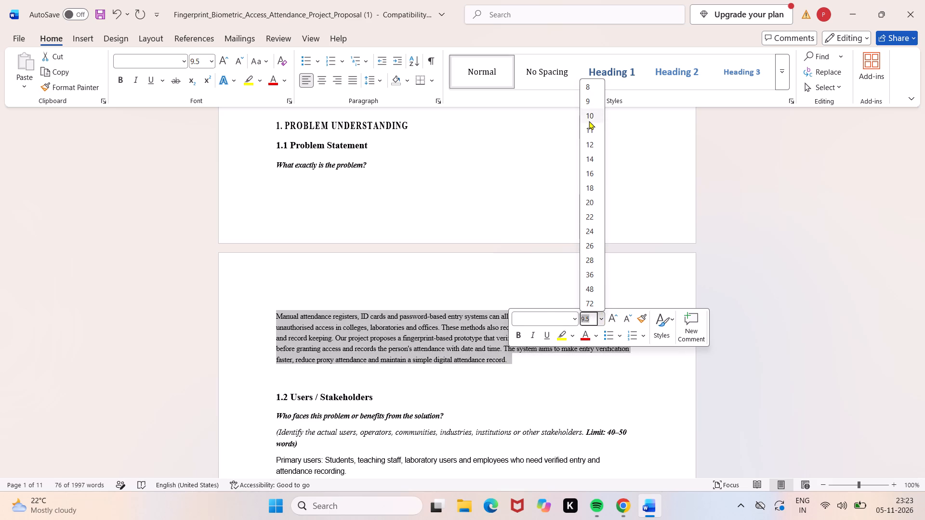
left_click(589, 121)
left_click(555, 186)
Delete the italic instruction with the 40–50 word limit under 1.2 Users / Stakeholders.
scroll(469, 294, "down", 3)
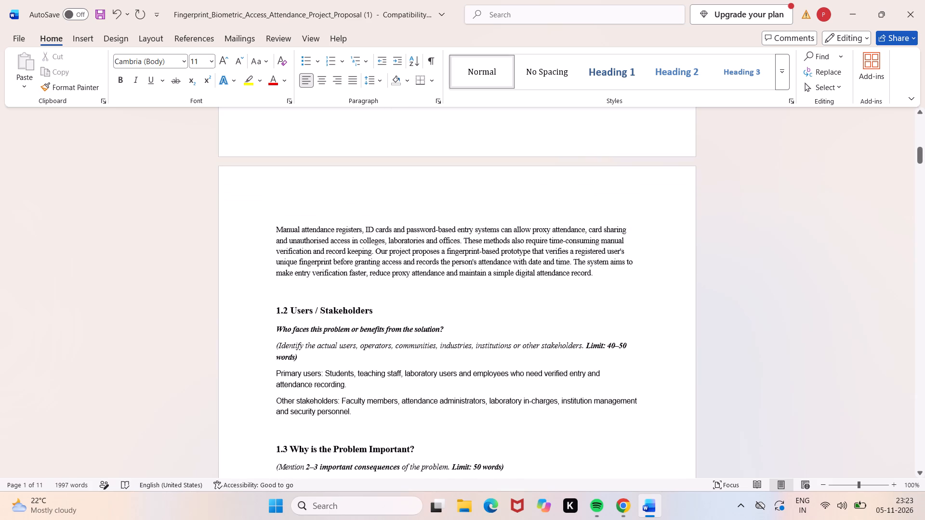
left_click_drag(277, 345, 318, 353)
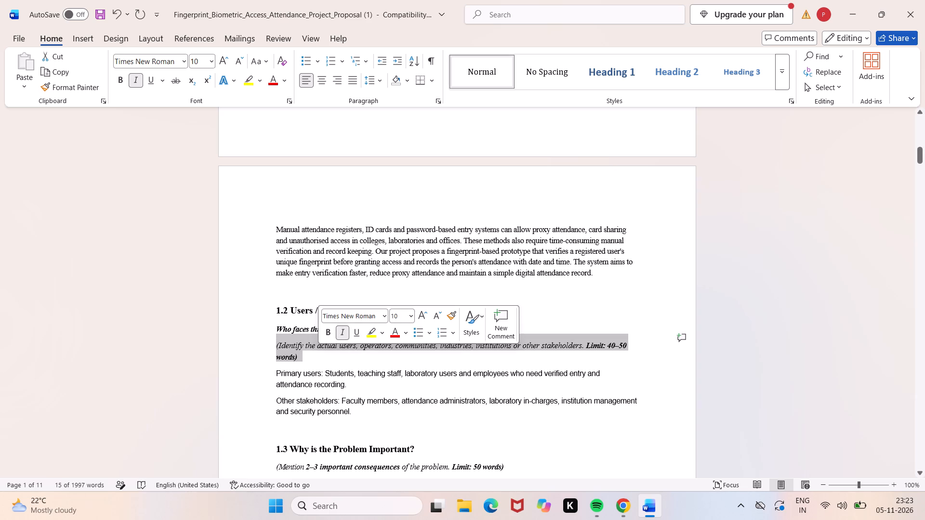
key("BackSpace")
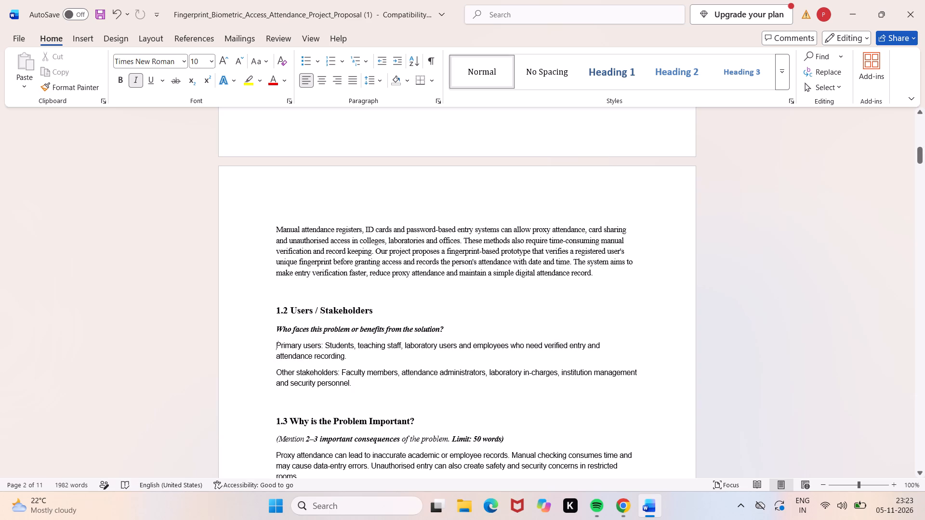
Format the primary users and other stakeholders paragraphs under 1.2 in Times New Roman, size 10.
left_click_drag(280, 344, 281, 350)
left_click_drag(277, 346, 321, 371)
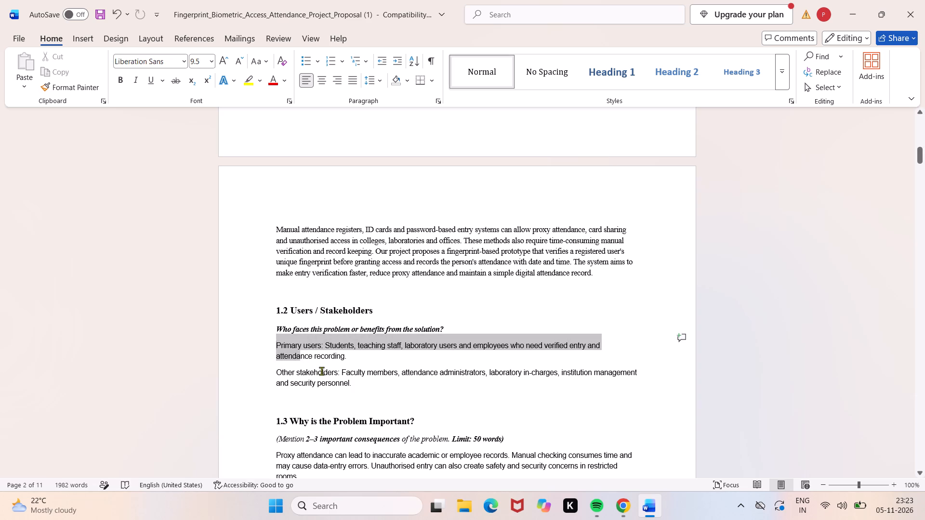
left_click_drag(321, 371, 356, 379)
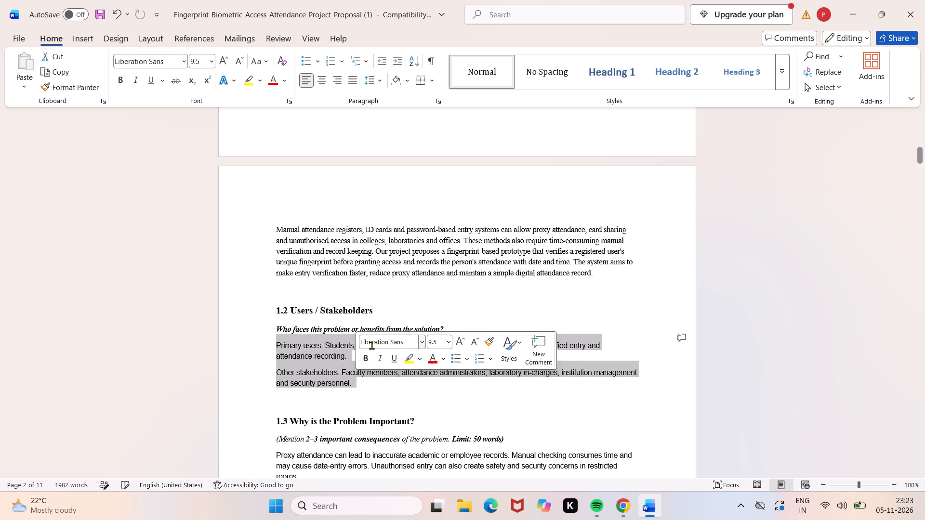
left_click(400, 343)
left_click(420, 341)
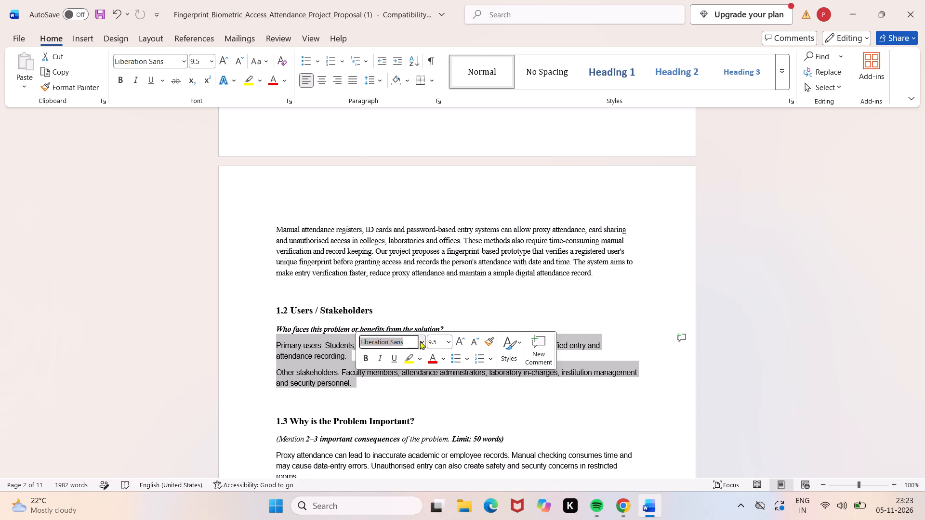
left_click(433, 76)
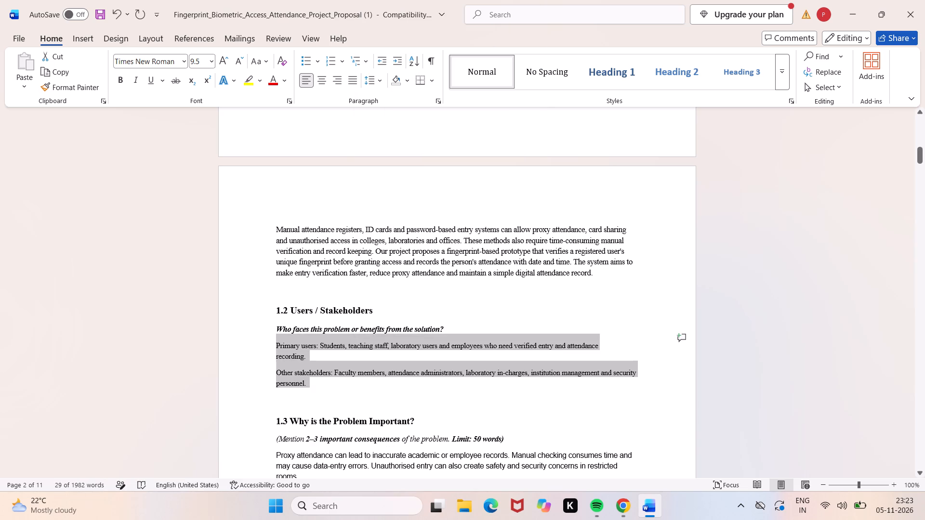
left_click(509, 311)
left_click_drag(277, 343, 308, 392)
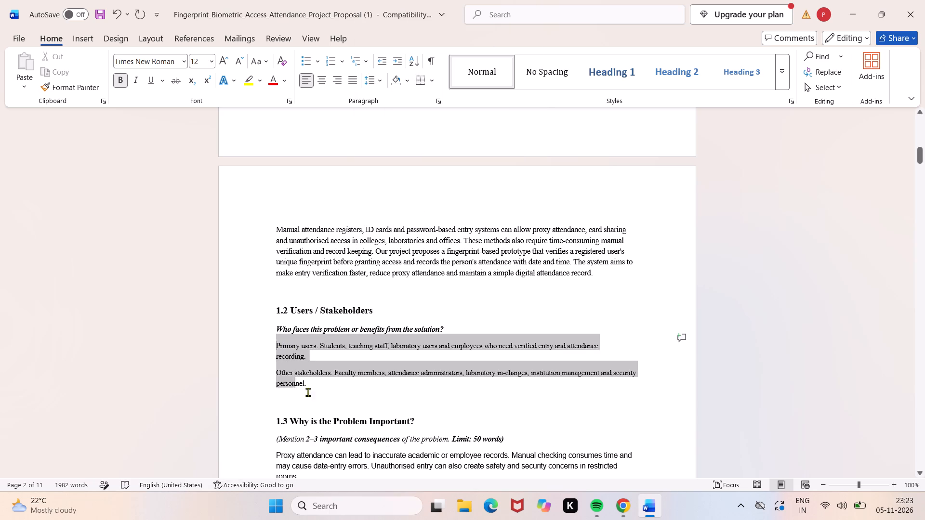
left_click_drag(308, 392, 318, 381)
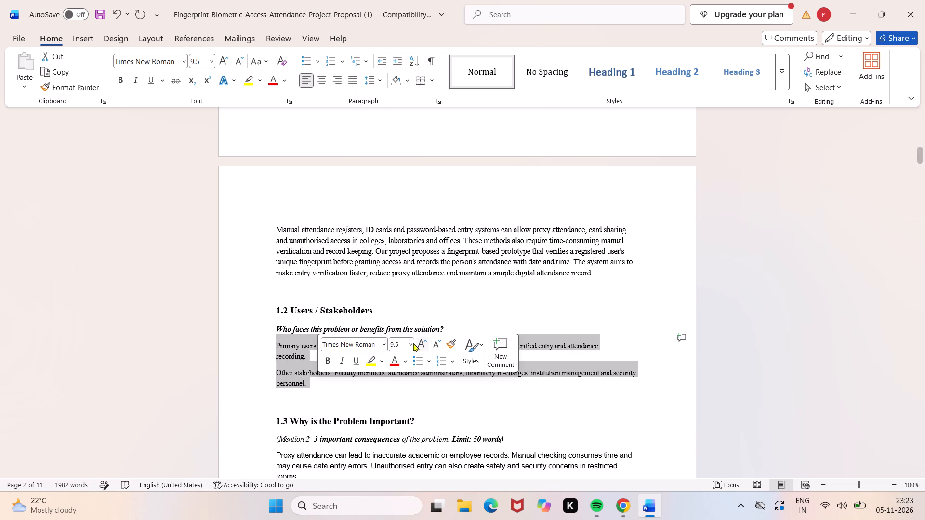
left_click(401, 341)
left_click(410, 345)
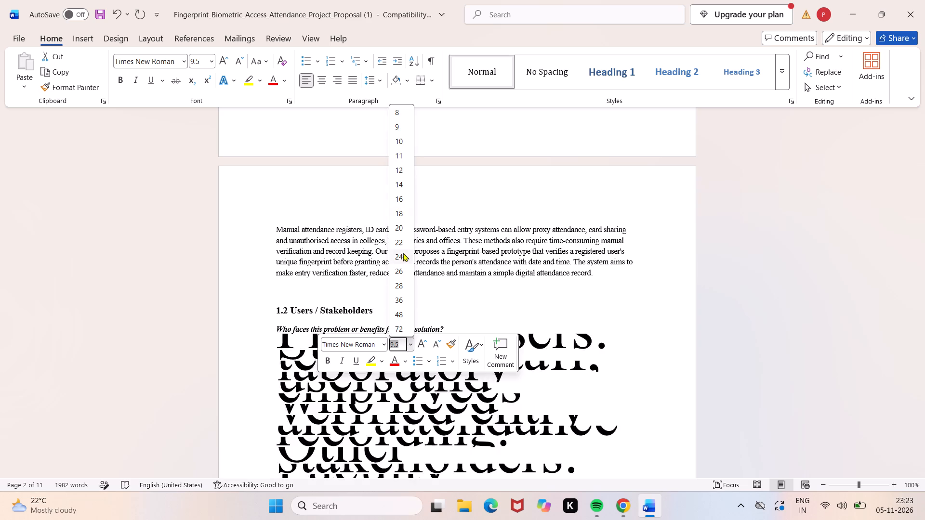
left_click(405, 143)
left_click(467, 155)
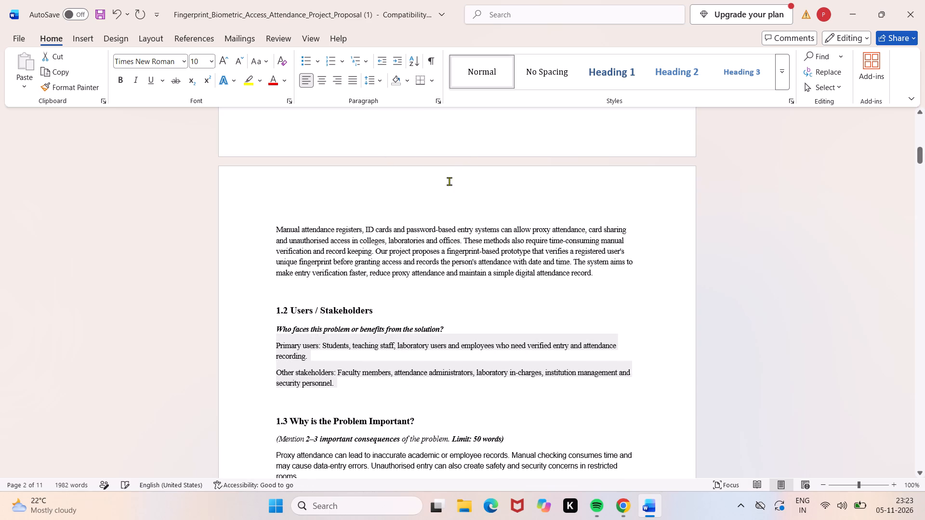
Delete the italic instruction with the 50-word limit under 1.3 Why is the Problem Important?
scroll(409, 364, "down", 2)
left_click_drag(272, 380, 315, 380)
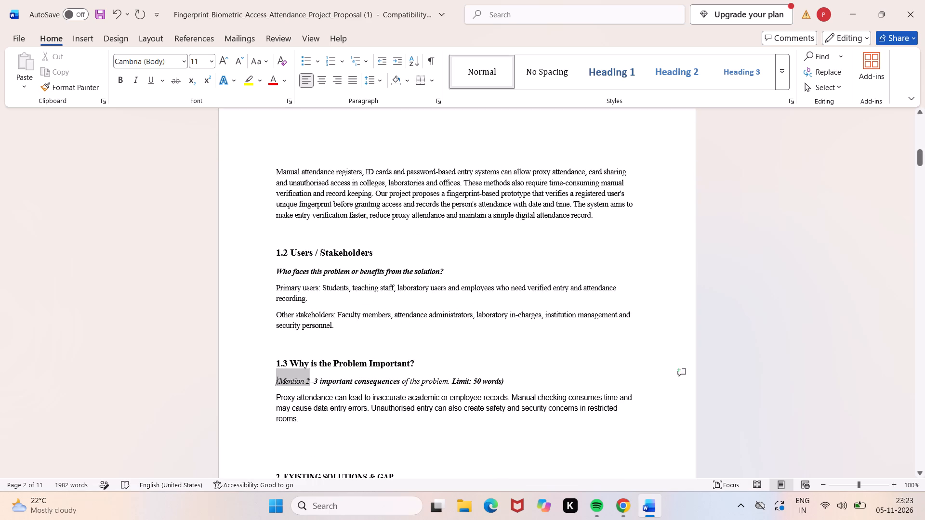
left_click_drag(315, 380, 495, 380)
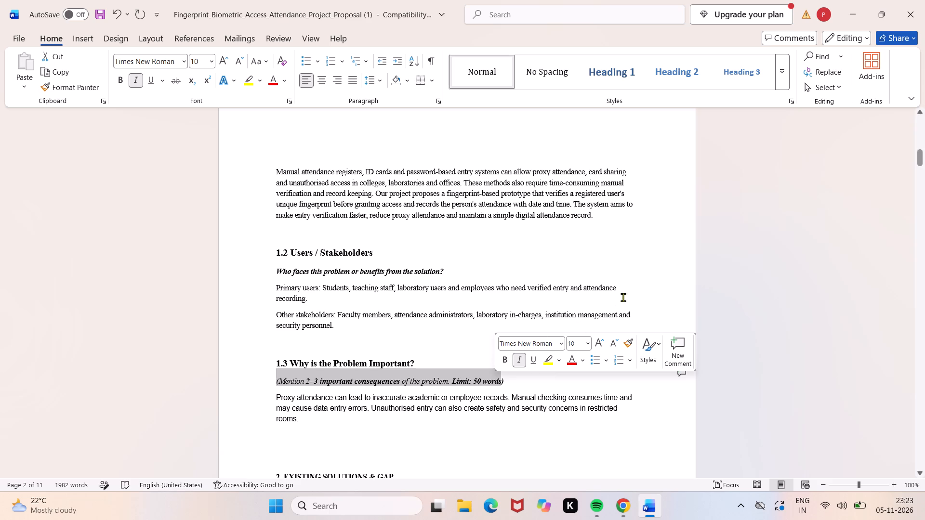
left_click(637, 295)
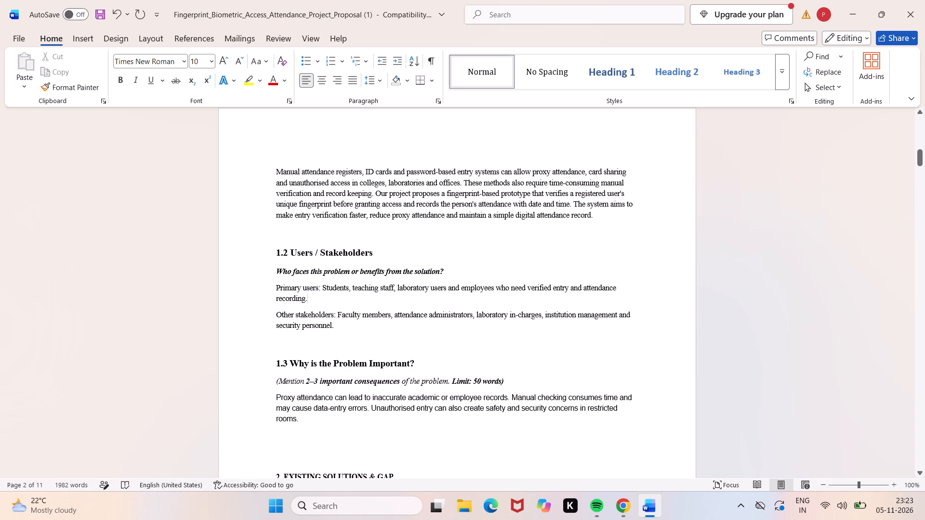
left_click_drag(275, 378, 499, 383)
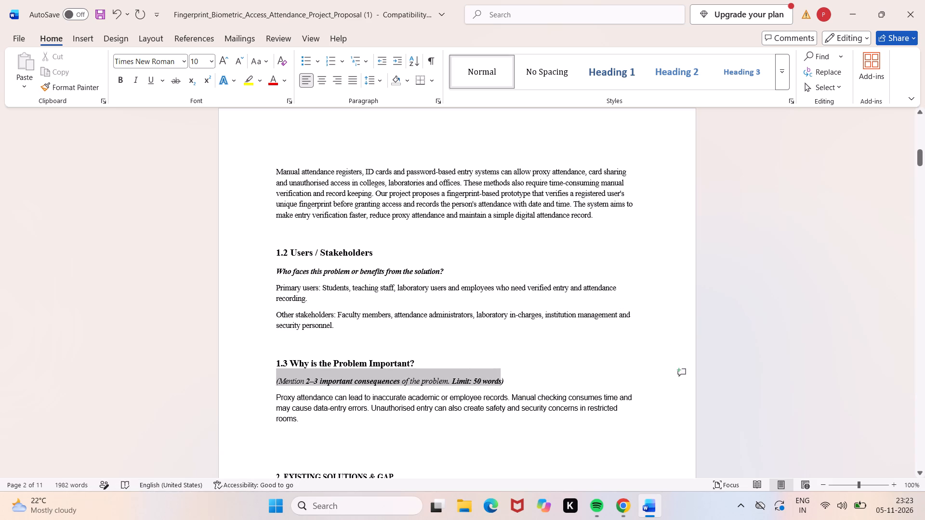
left_click_drag(499, 383, 509, 383)
key("BackSpace")
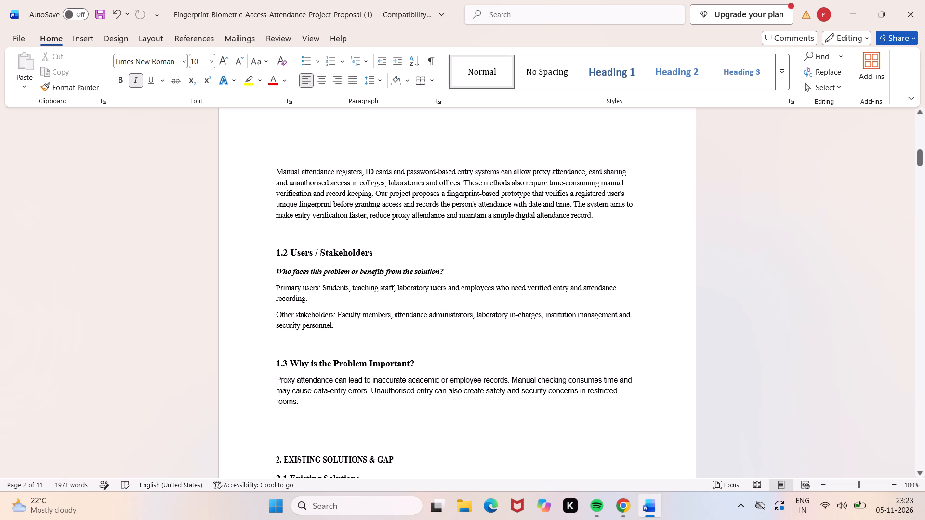
Format the proxy attendance paragraph under 1.3 in Times New Roman, size 10.
left_click_drag(274, 381, 300, 401)
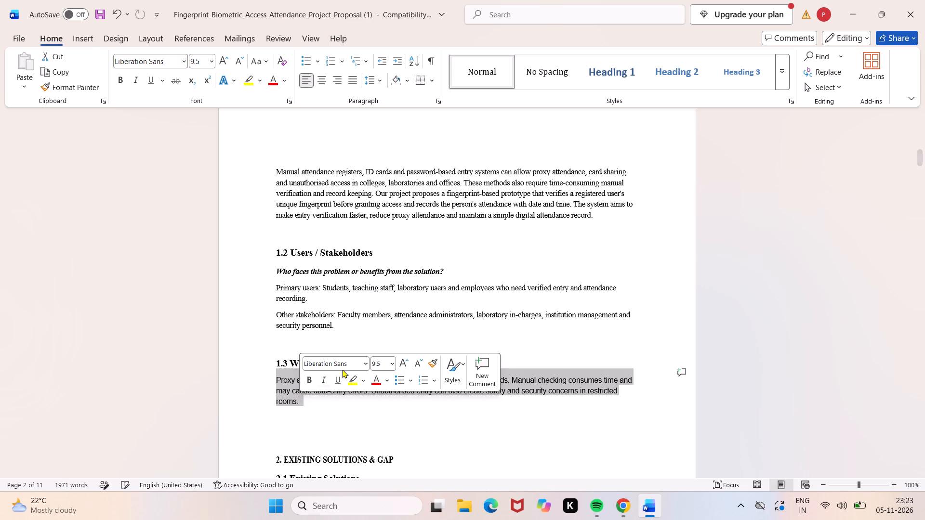
left_click(343, 365)
left_click(366, 364)
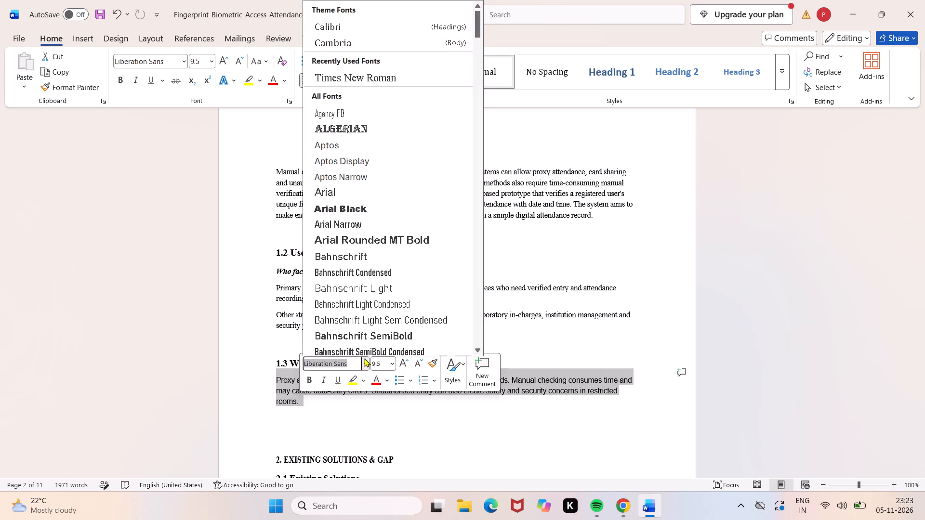
left_click(351, 77)
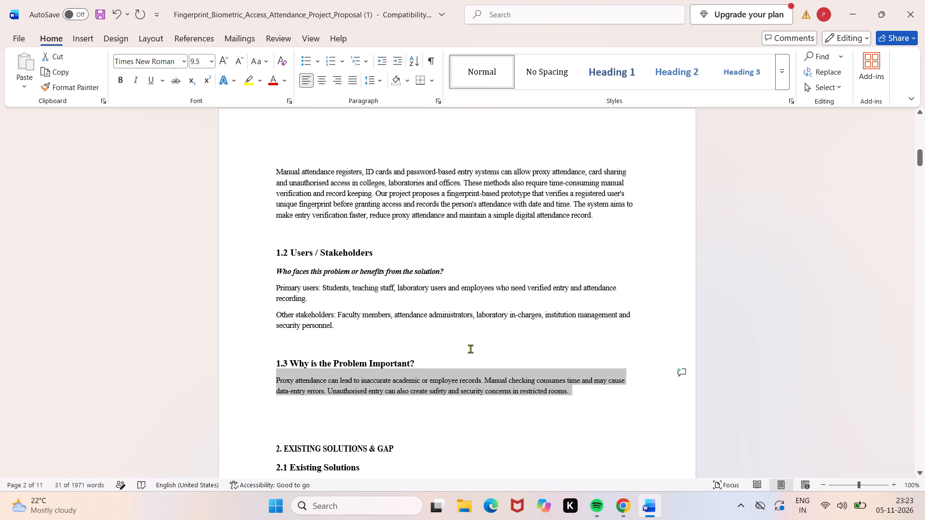
left_click(509, 337)
left_click_drag(274, 379, 418, 389)
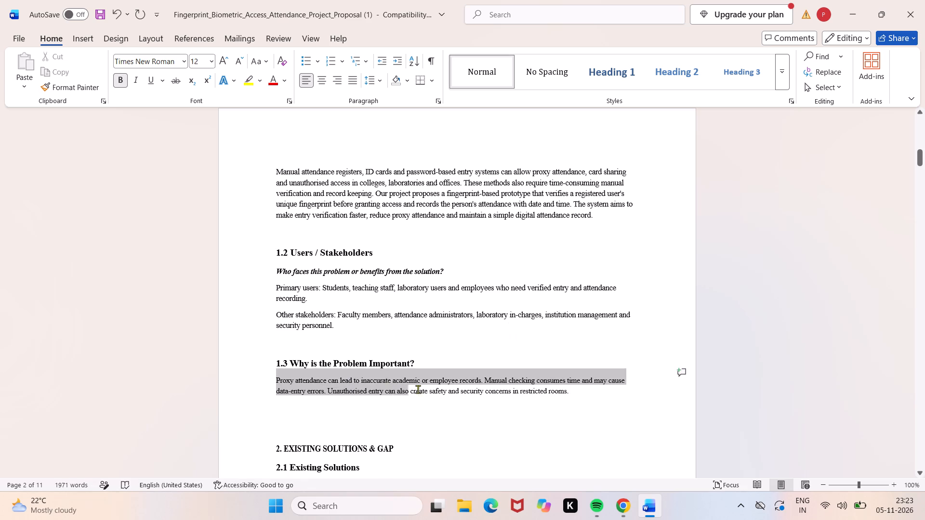
left_click_drag(418, 389, 562, 392)
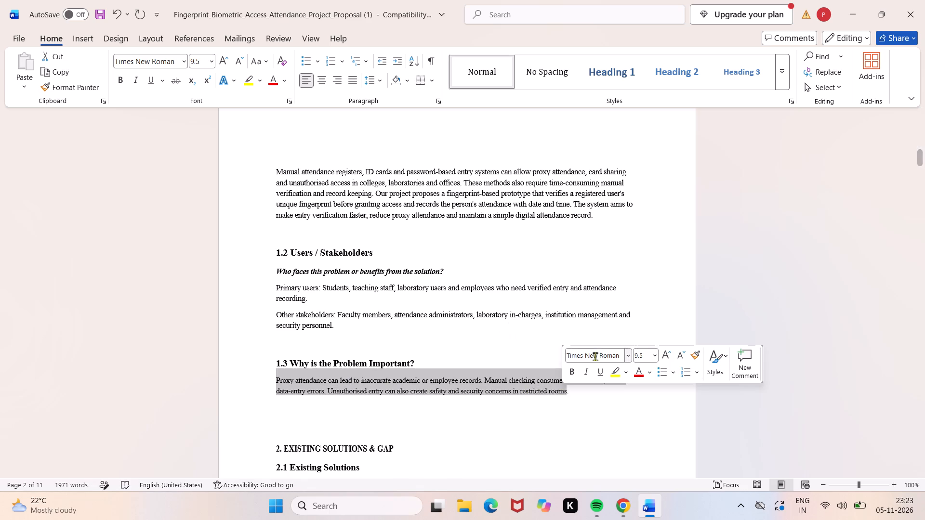
left_click(654, 355)
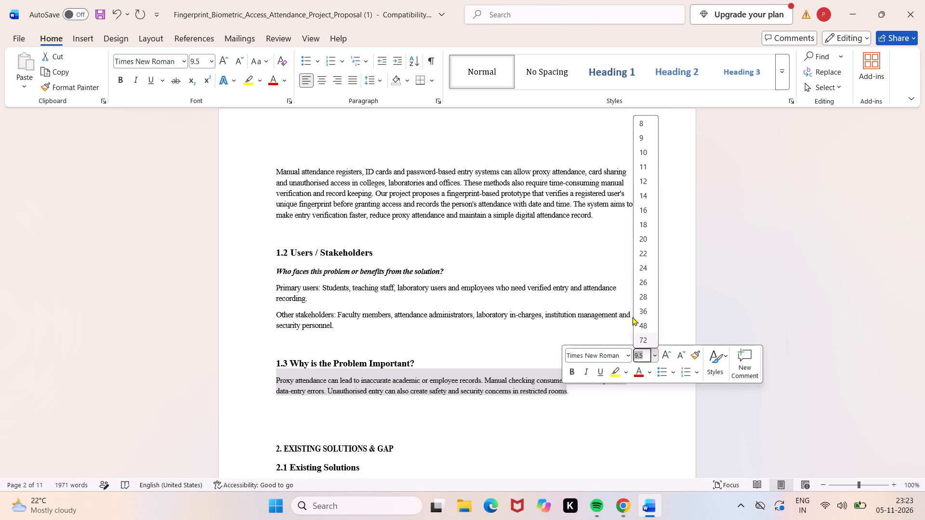
left_click(646, 154)
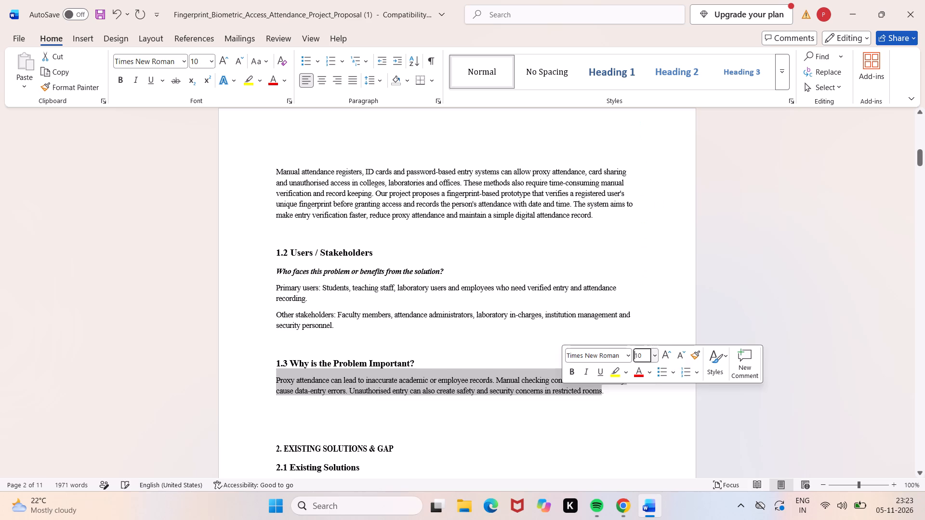
left_click(676, 237)
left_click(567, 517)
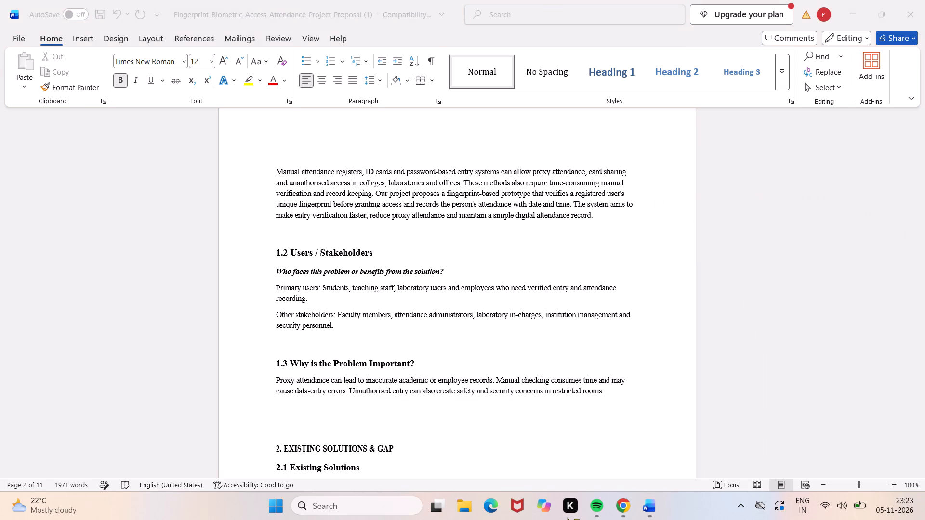
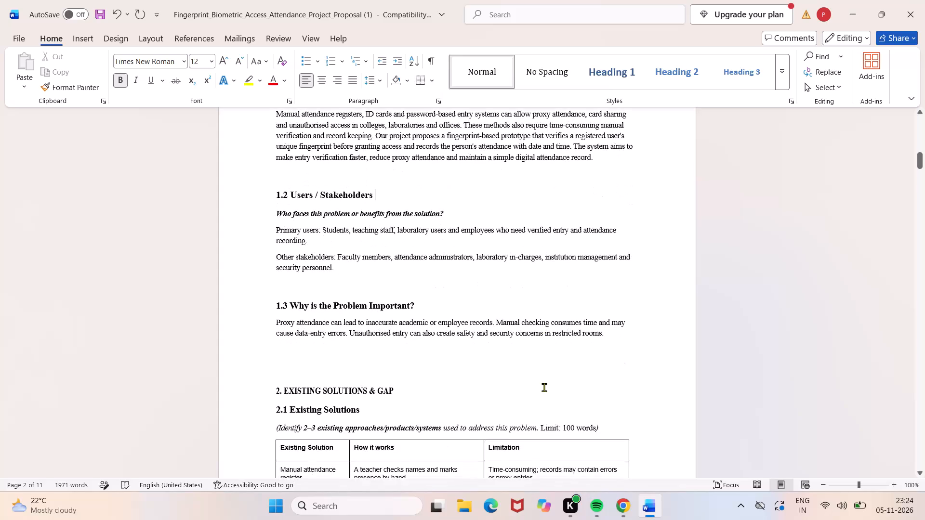
Delete the italic instruction with the 100-word limit under 2.1 Existing Solutions.
scroll(544, 387, "down", 1)
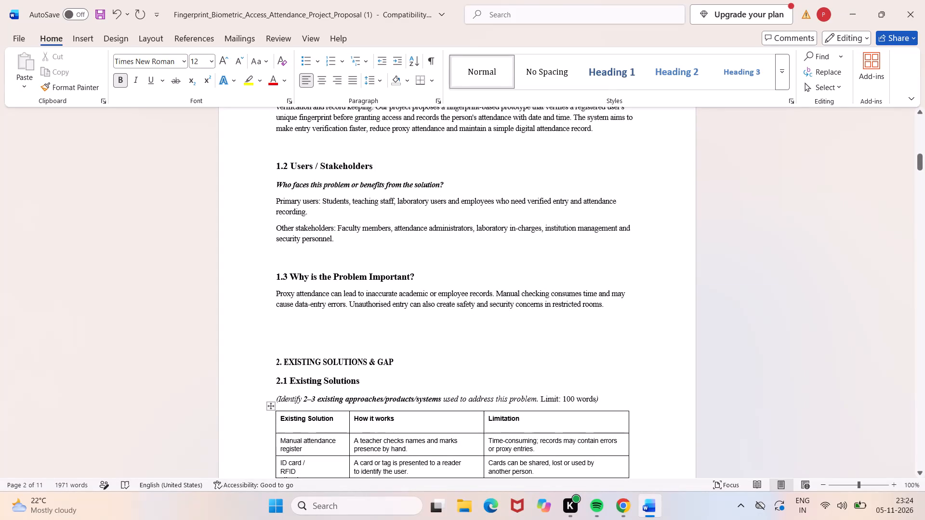
left_click(277, 401)
left_click_drag(277, 399, 650, 401)
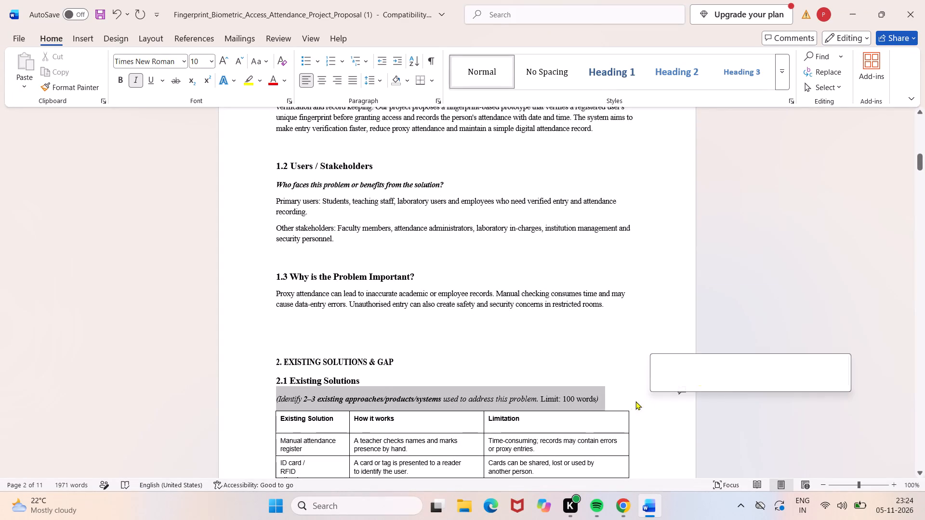
key("BackSpace")
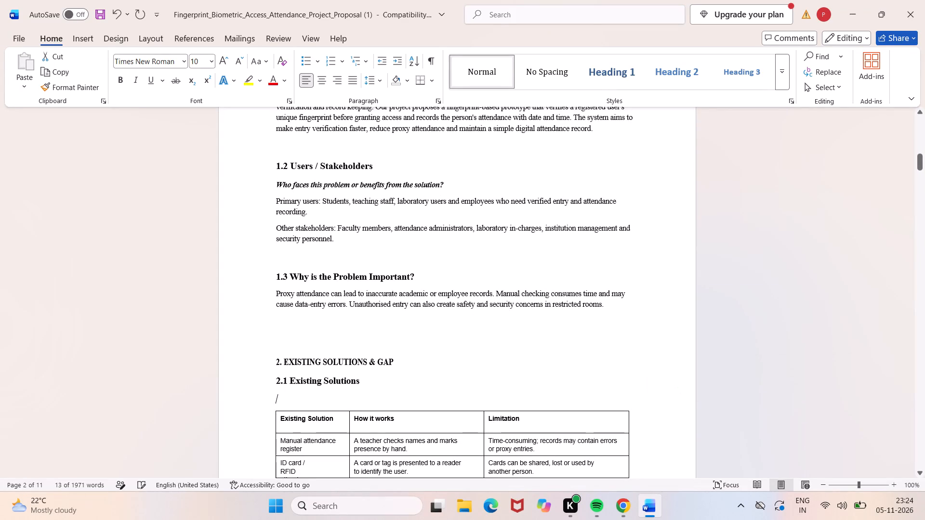
Format the whole existing solutions table under 2.1 in Times New Roman, size 10.
scroll(477, 405, "down", 6)
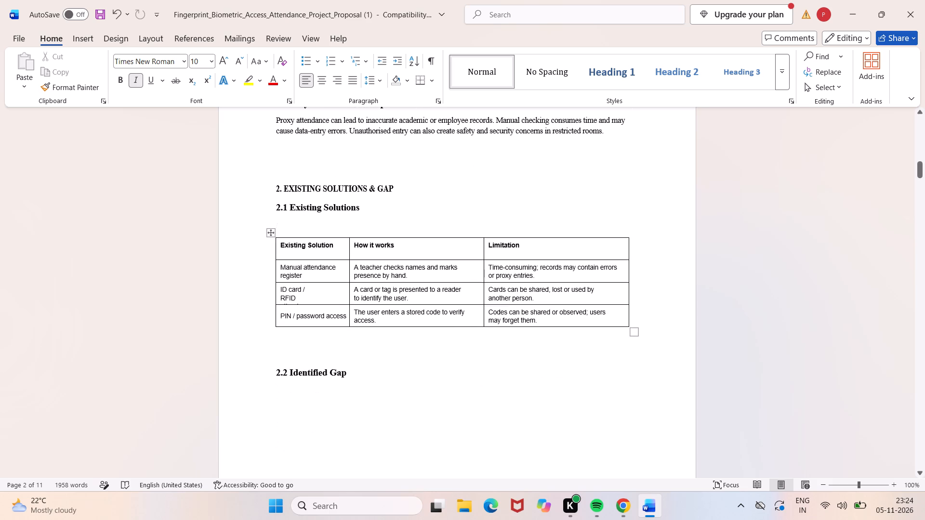
left_click_drag(276, 243, 367, 312)
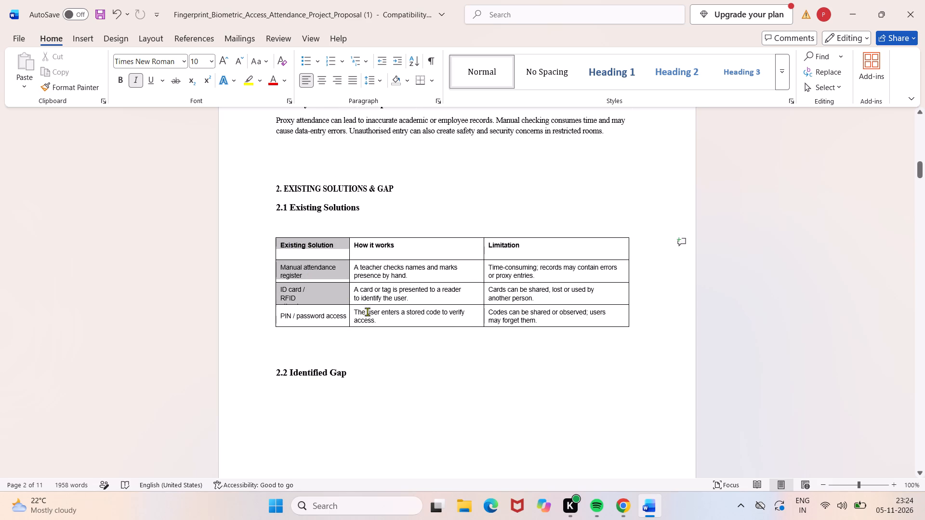
left_click_drag(367, 312, 547, 311)
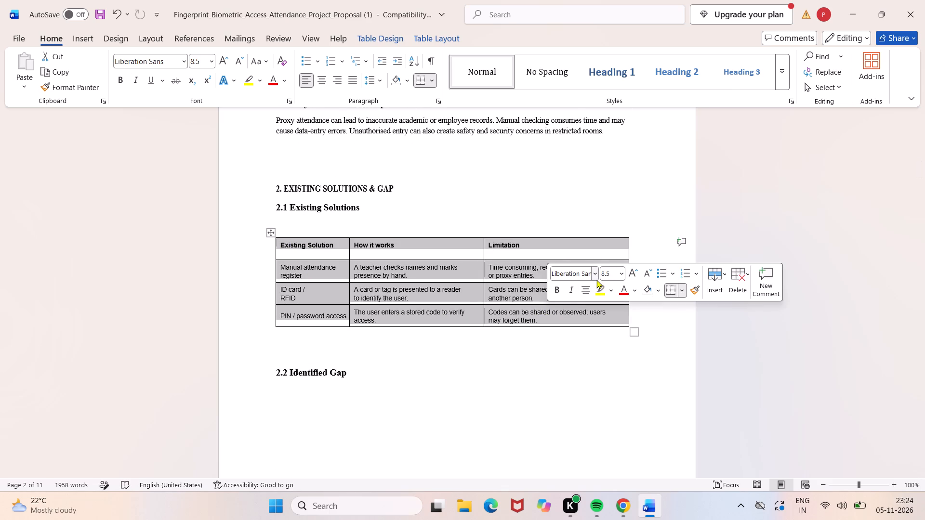
left_click(596, 278)
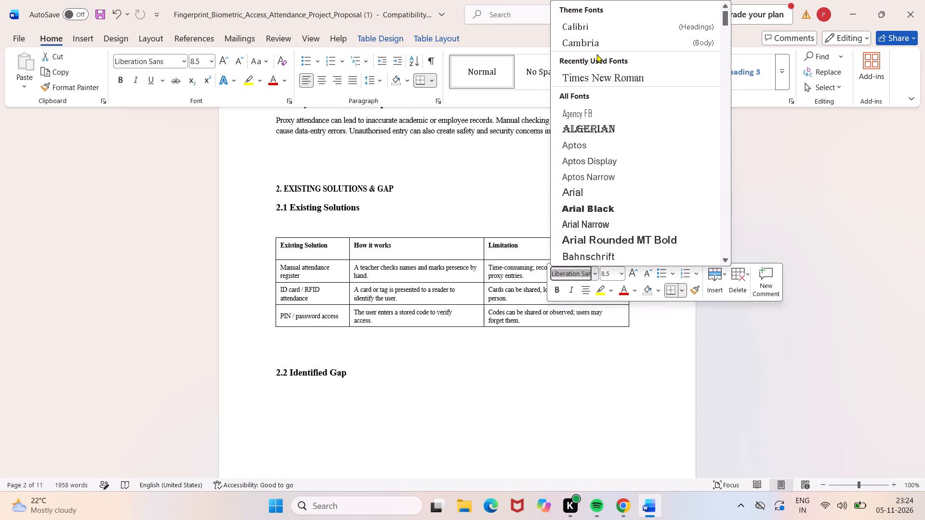
left_click(614, 85)
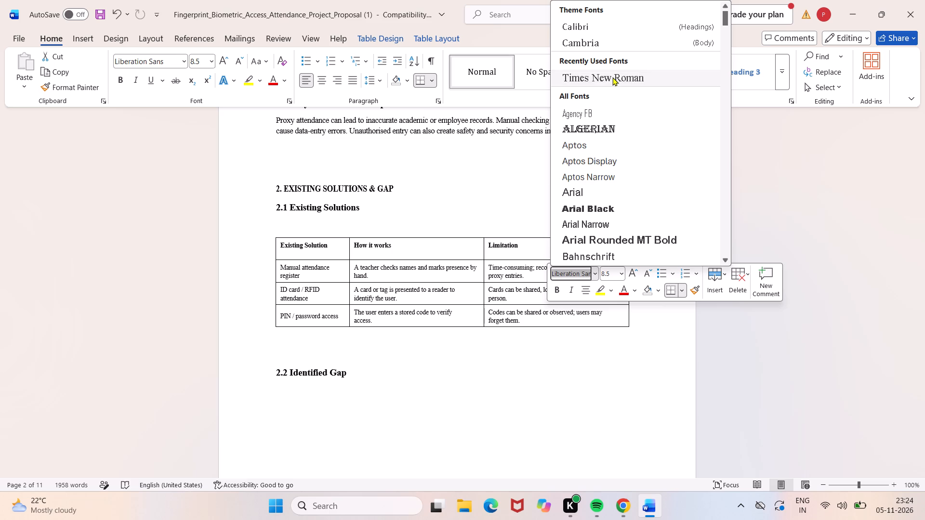
left_click(612, 77)
left_click(631, 177)
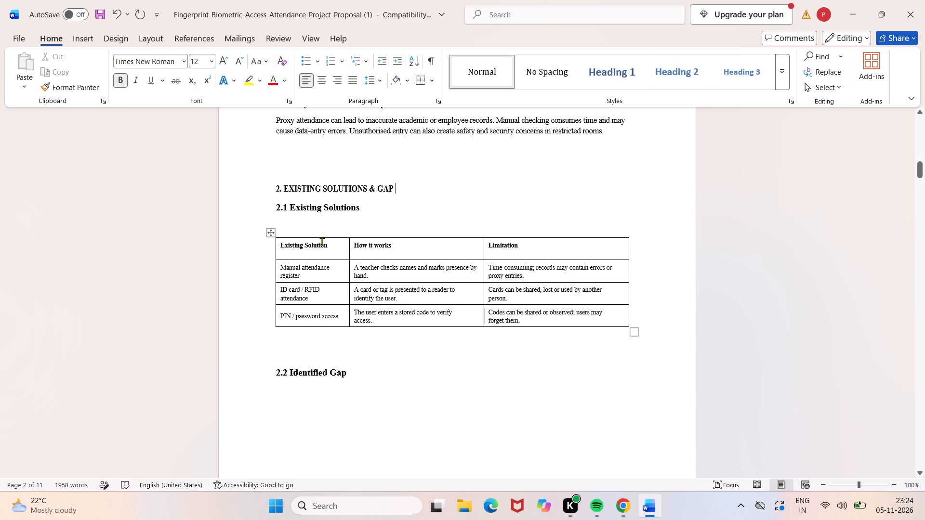
left_click_drag(277, 234, 520, 312)
left_click(613, 272)
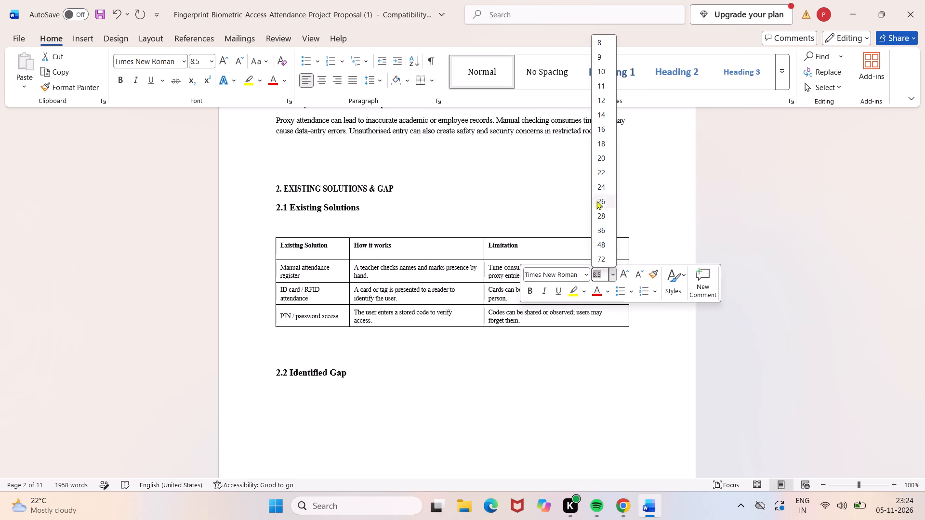
left_click(599, 73)
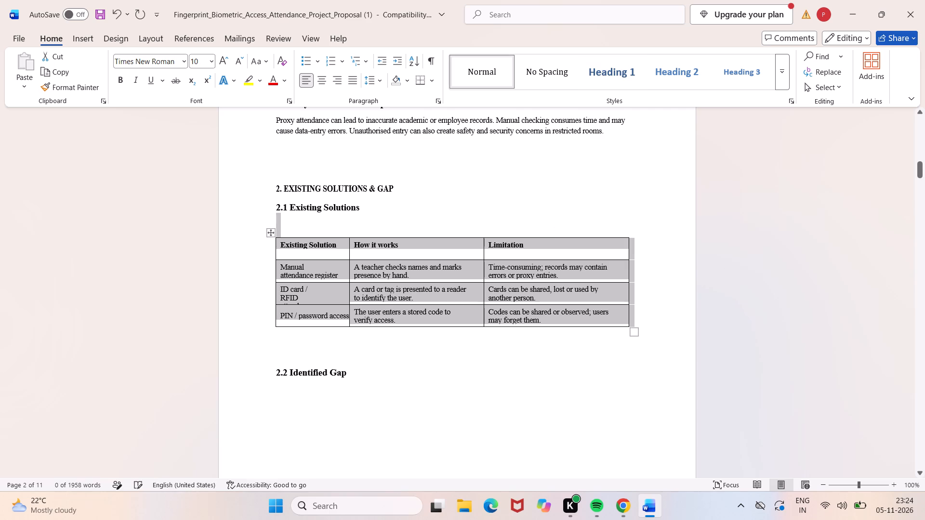
left_click(524, 221)
Delete the italic line "After studying the existing solutions, answer:" that follows the 2.2 Identified Gap heading.
scroll(464, 315, "down", 10)
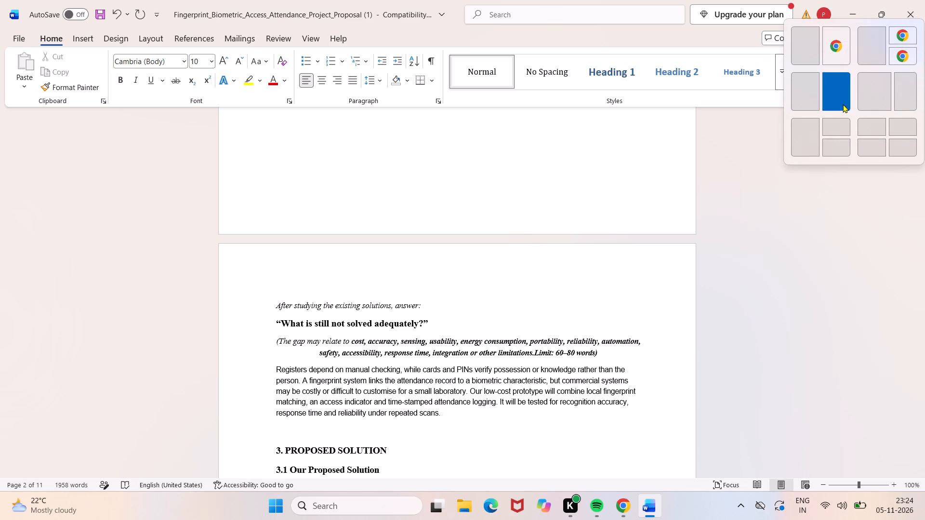
left_click(863, 225)
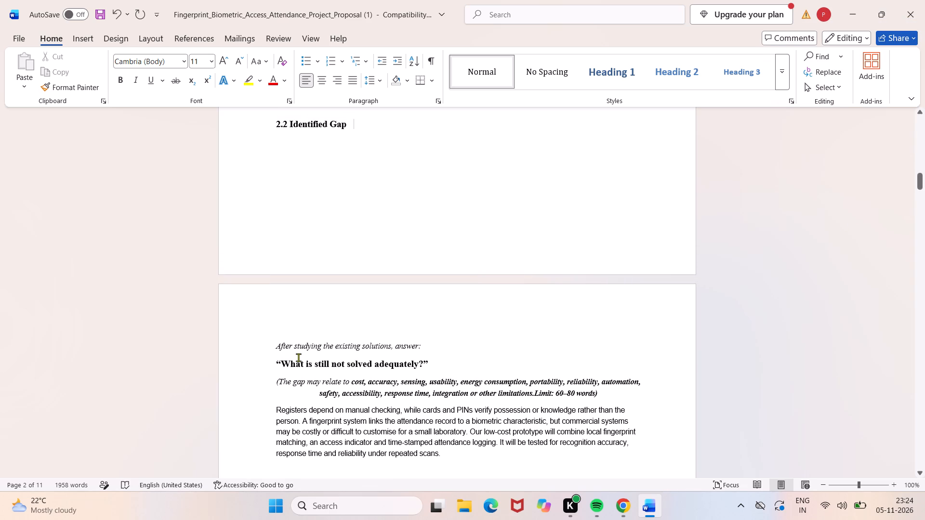
left_click_drag(277, 343, 359, 348)
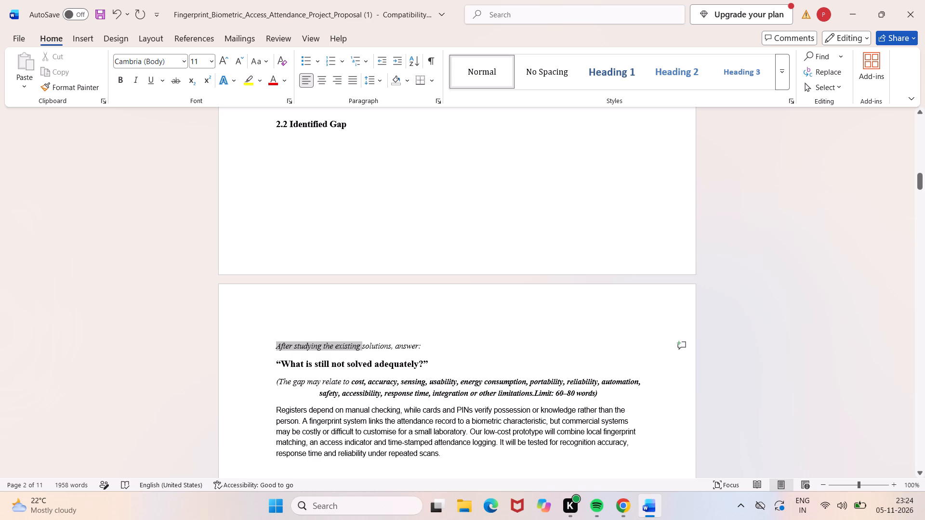
left_click_drag(359, 348, 430, 346)
scroll(436, 290, "up", 1)
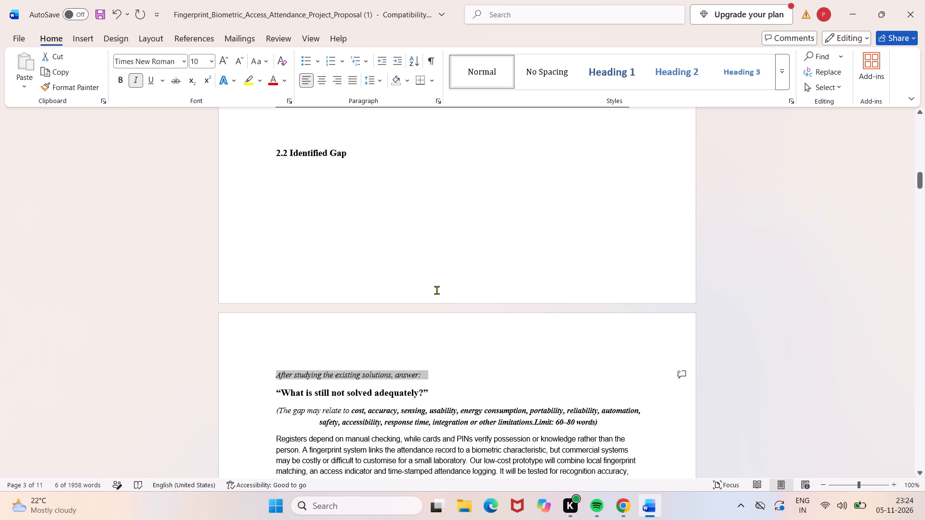
key("BackSpace")
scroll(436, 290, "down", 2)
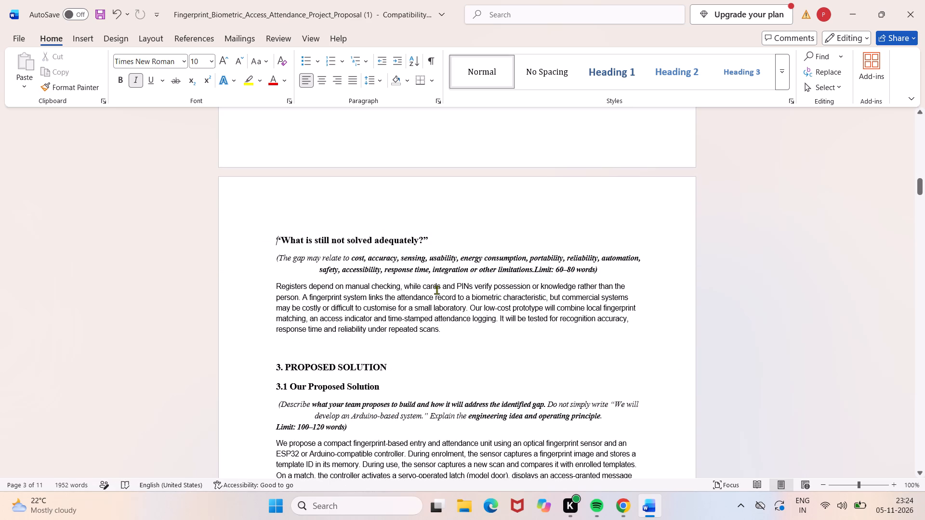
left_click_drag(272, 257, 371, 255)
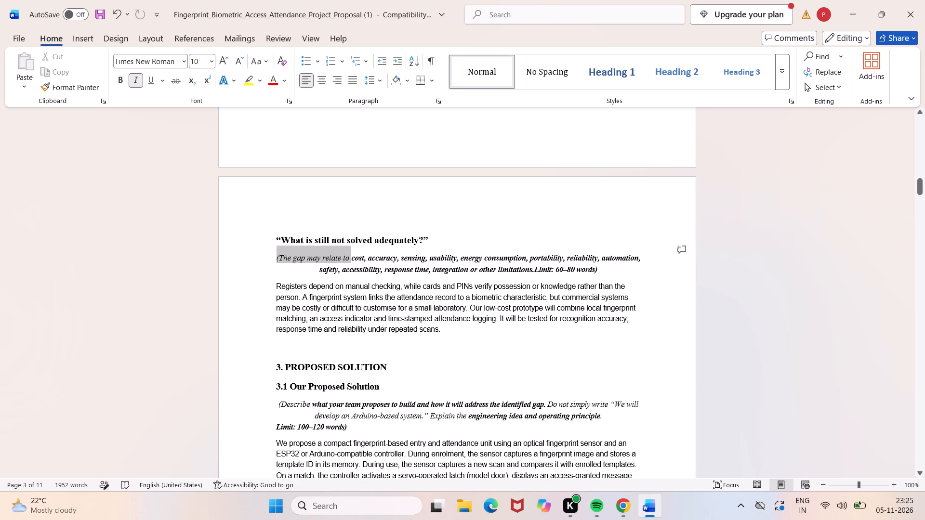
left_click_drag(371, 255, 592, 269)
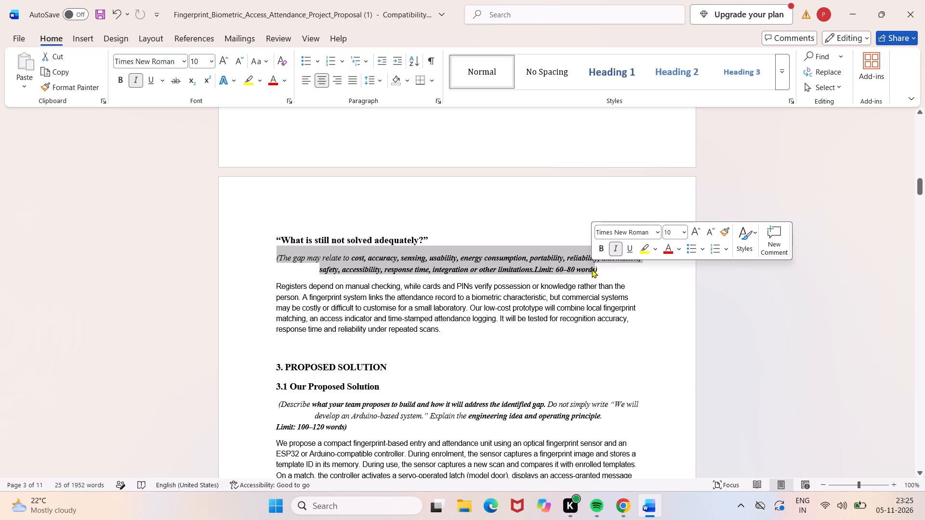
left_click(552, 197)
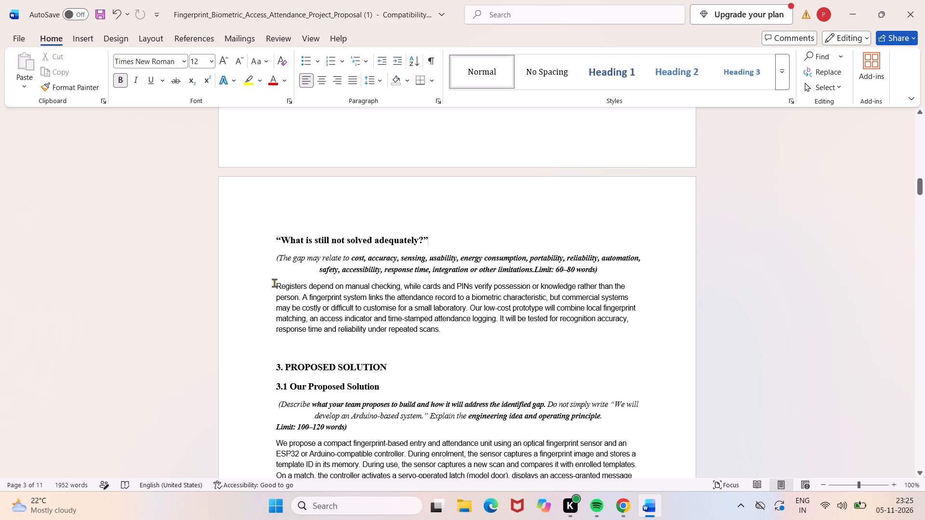
Format the answer paragraph under "What is still not solved adequately?" in Times New Roman, size 10.
left_click_drag(274, 283, 447, 323)
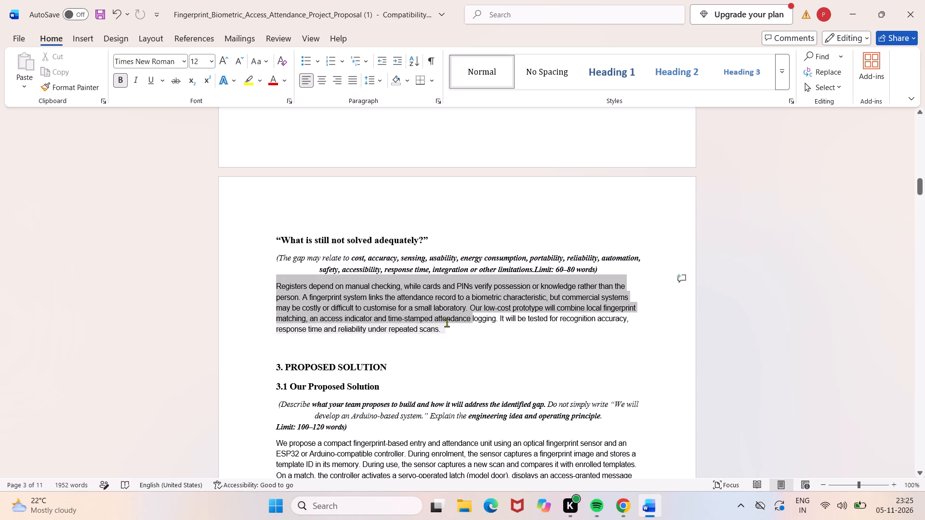
left_click_drag(447, 323, 446, 330)
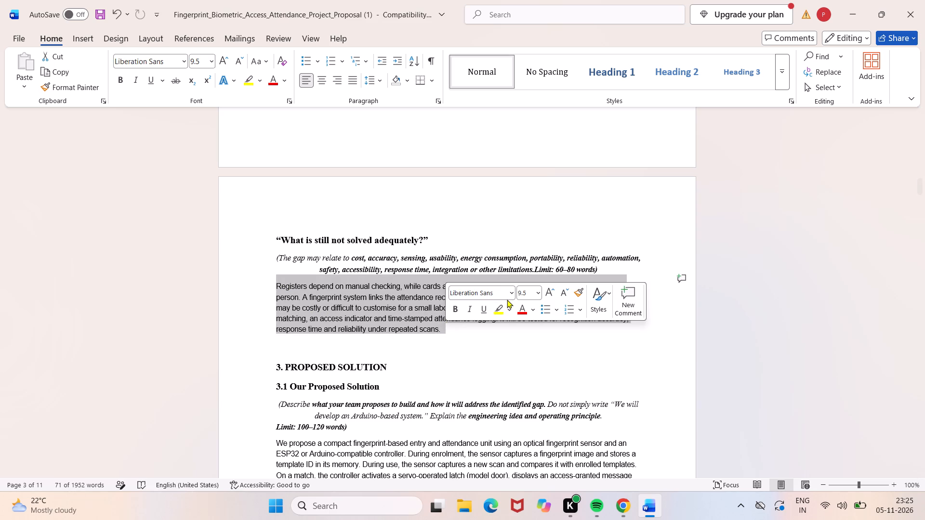
left_click(514, 294)
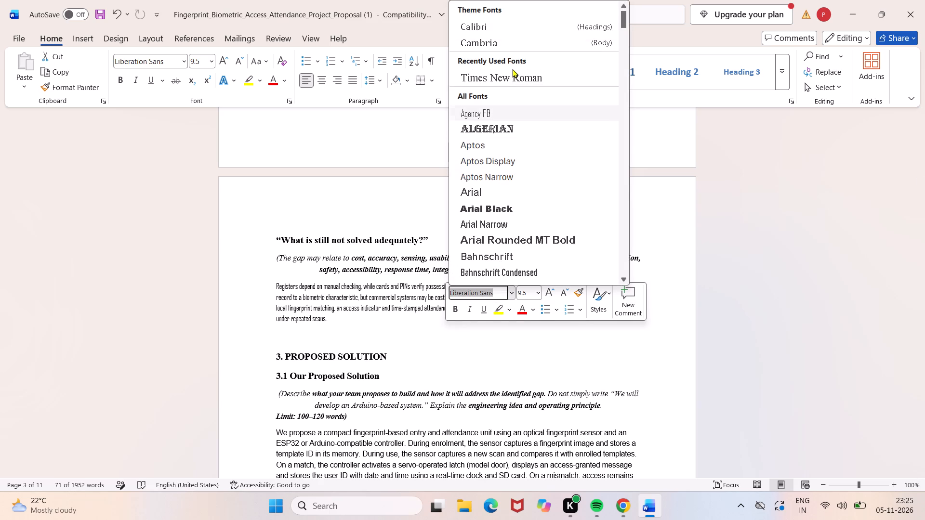
left_click(511, 81)
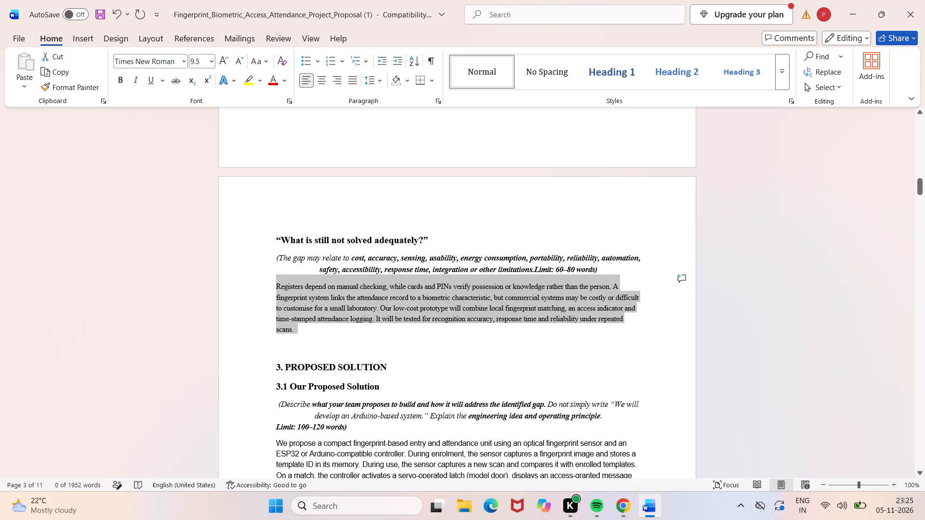
left_click(245, 218)
left_click_drag(277, 284, 327, 364)
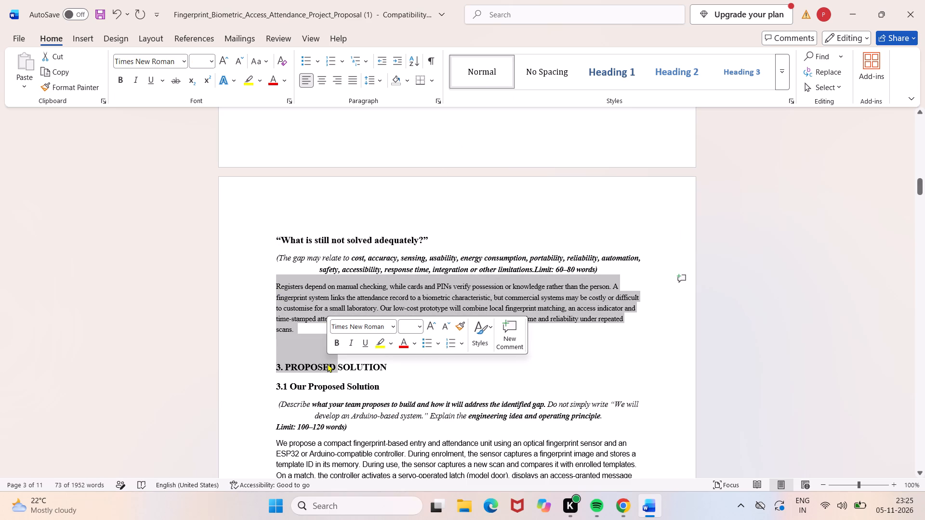
left_click_drag(273, 227, 282, 297)
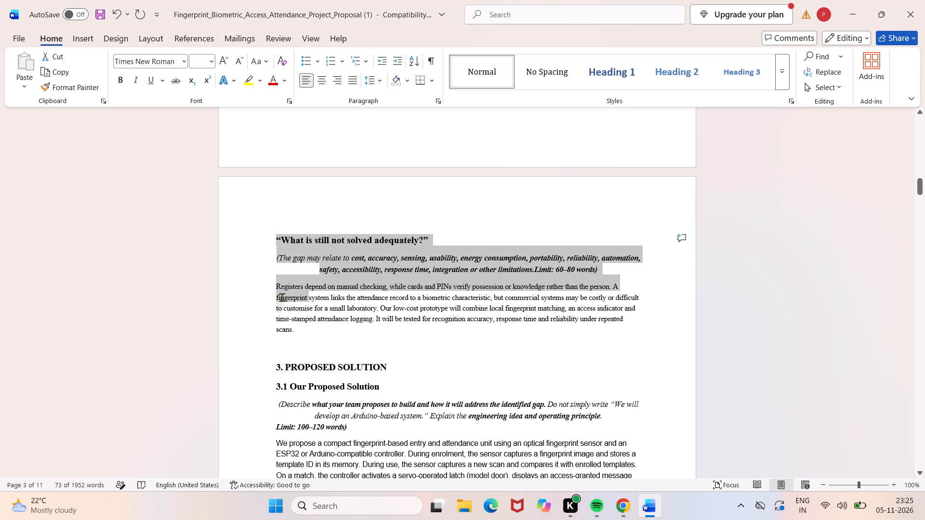
left_click_drag(282, 297, 296, 143)
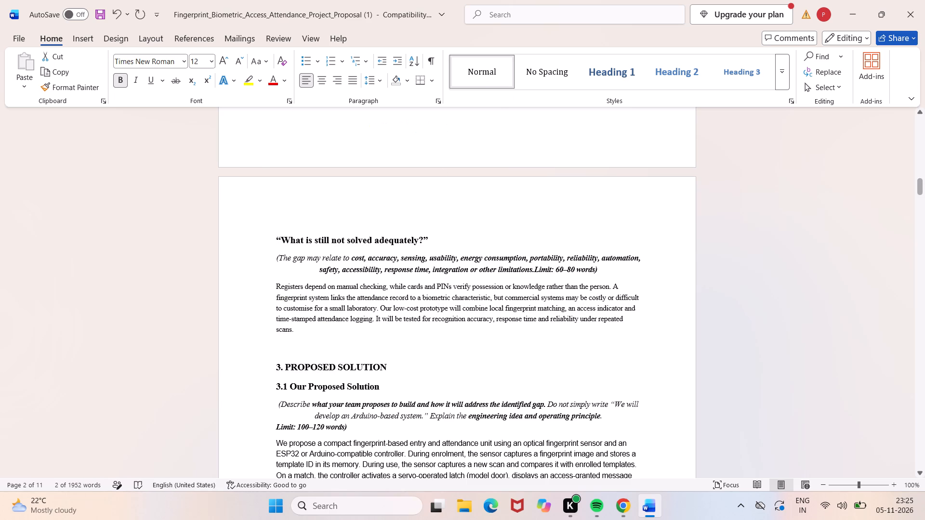
left_click_drag(276, 288, 294, 326)
left_click(387, 287)
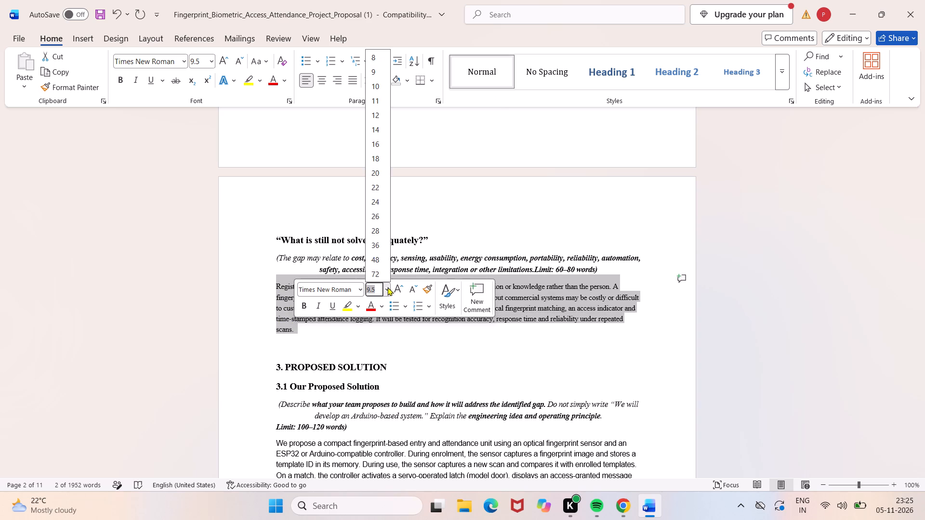
left_click(381, 90)
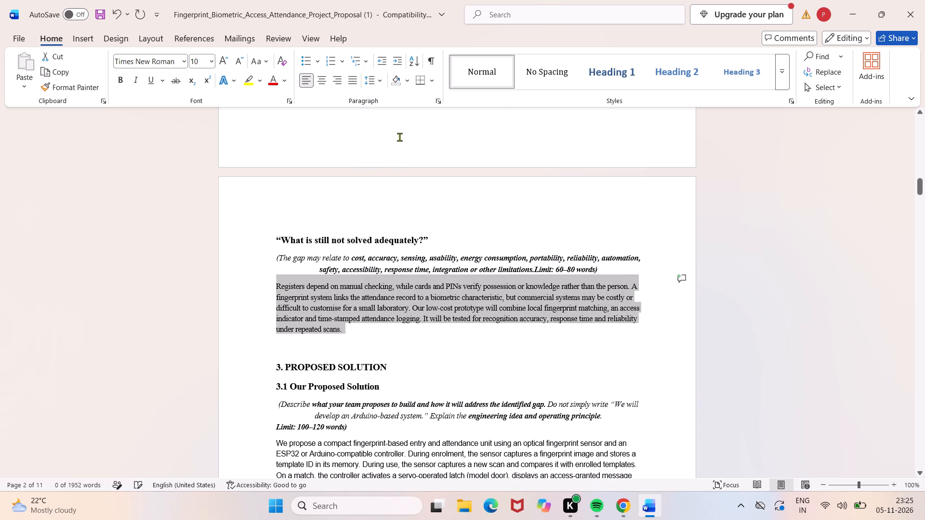
Delete the italic instruction with the 100–120 word limit under 3.1 Our Proposed Solution.
scroll(400, 139, "down", 5)
left_click_drag(280, 251, 348, 279)
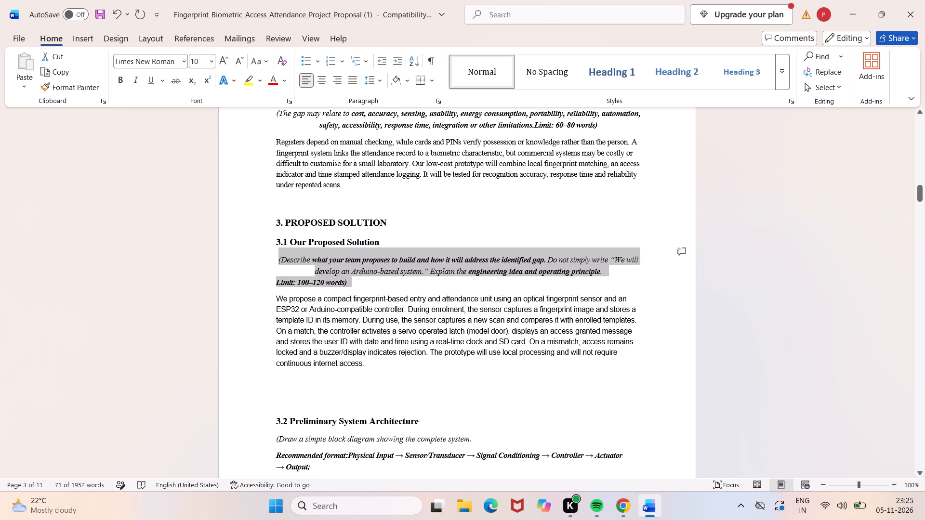
left_click_drag(348, 279, 349, 279)
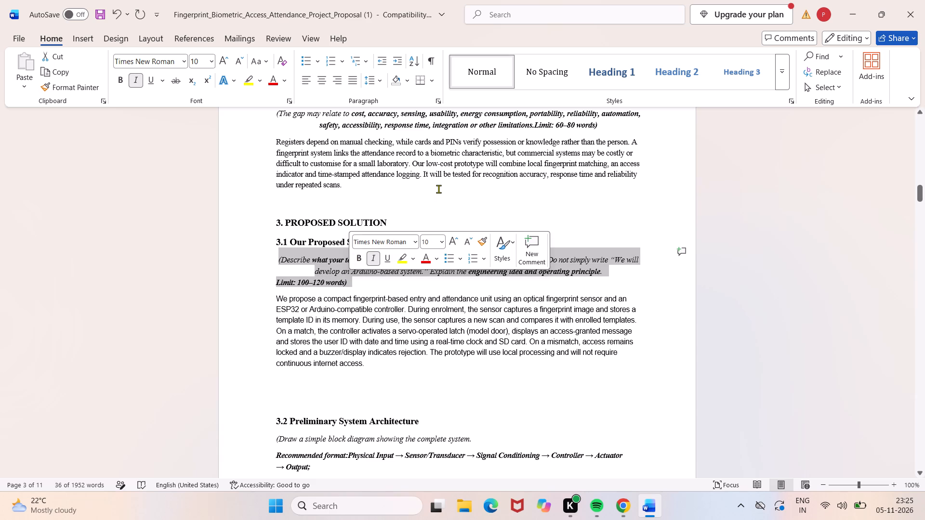
key("BackSpace")
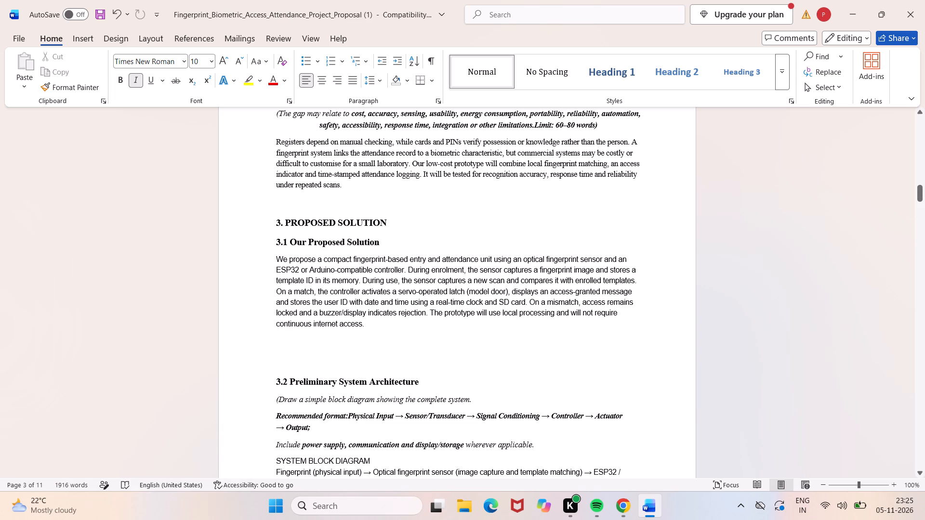
Format the answer paragraph under 3.1 Our Proposed Solution in Times New Roman, size 10.
left_click_drag(277, 255, 350, 328)
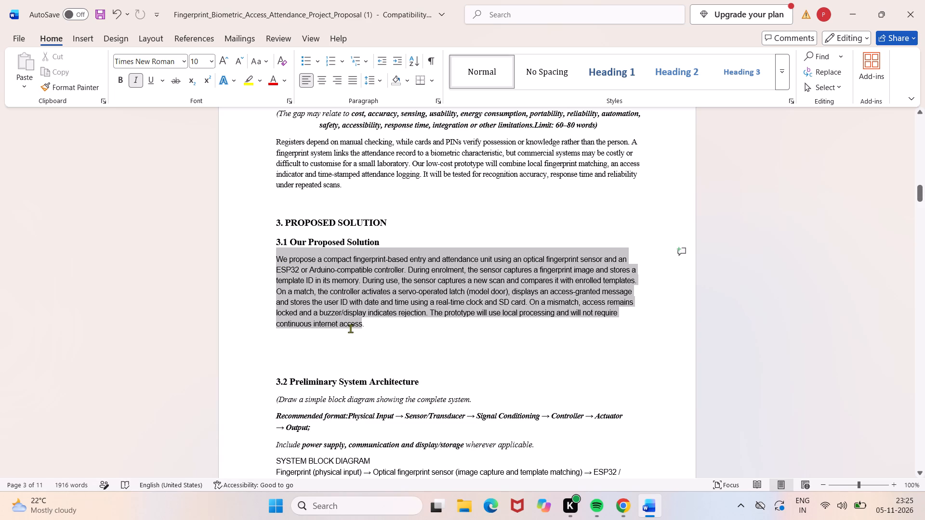
left_click_drag(350, 328, 351, 328)
left_click(451, 234)
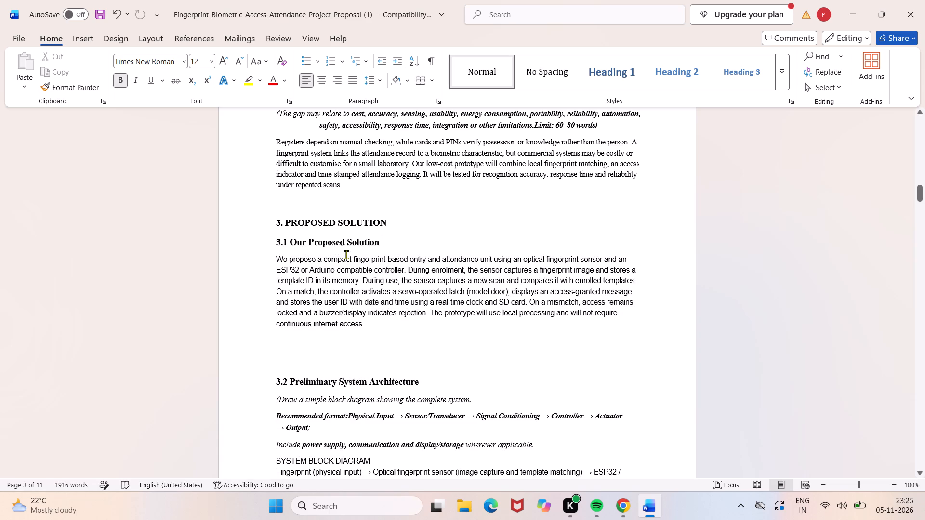
left_click_drag(271, 256, 366, 313)
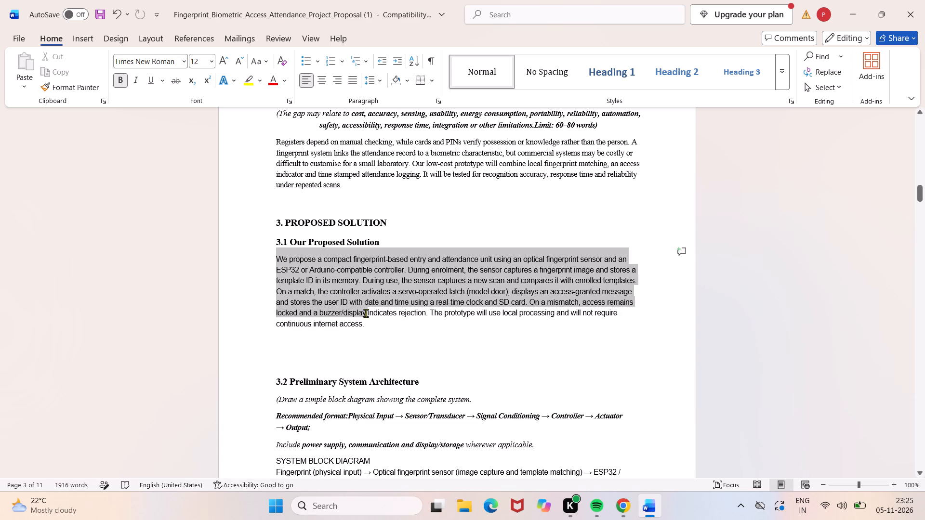
left_click_drag(366, 313, 366, 327)
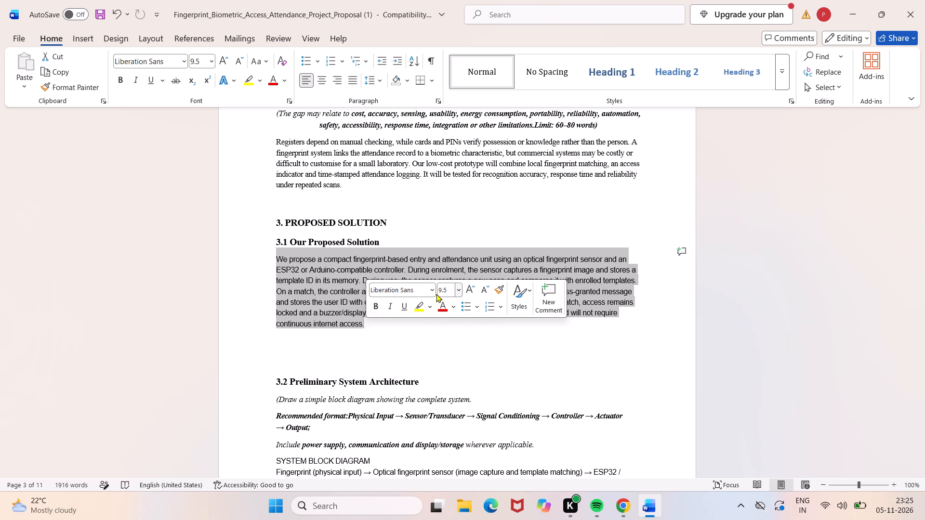
left_click(435, 293)
left_click(423, 76)
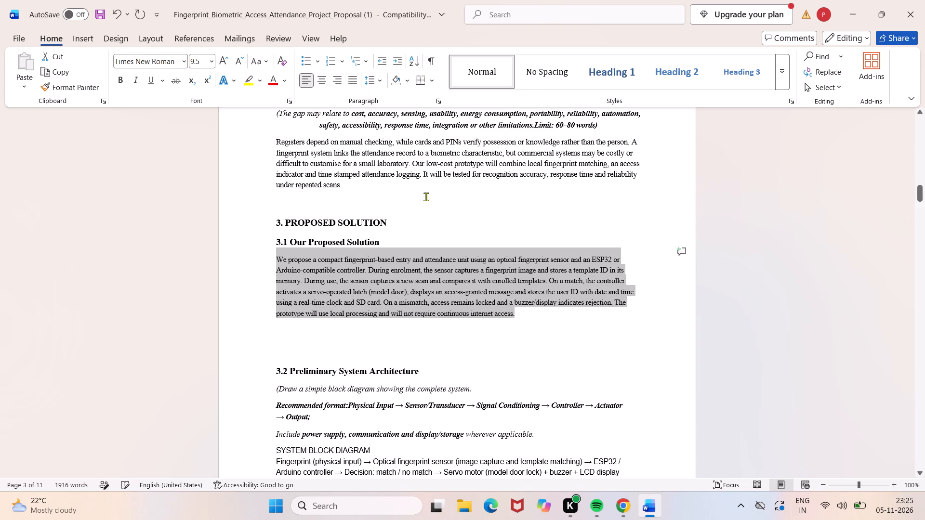
left_click_drag(266, 251, 283, 259)
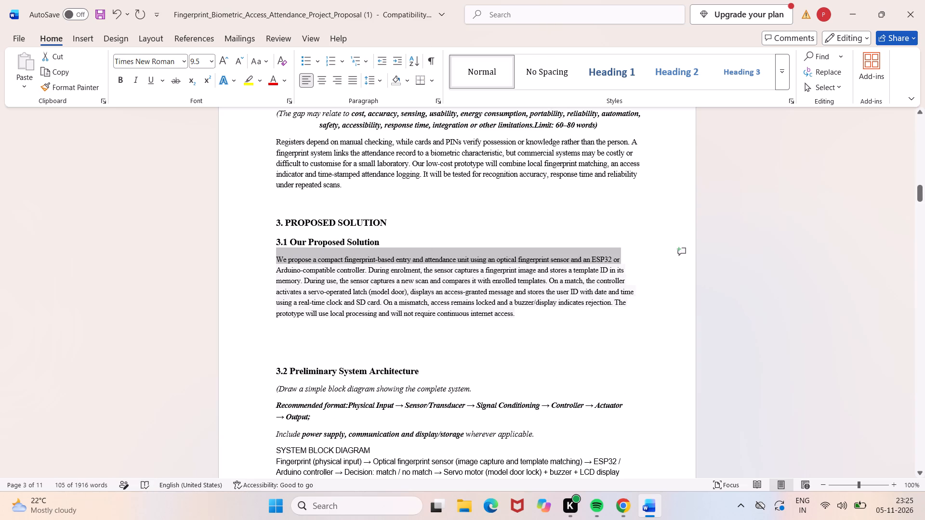
left_click_drag(283, 259, 401, 307)
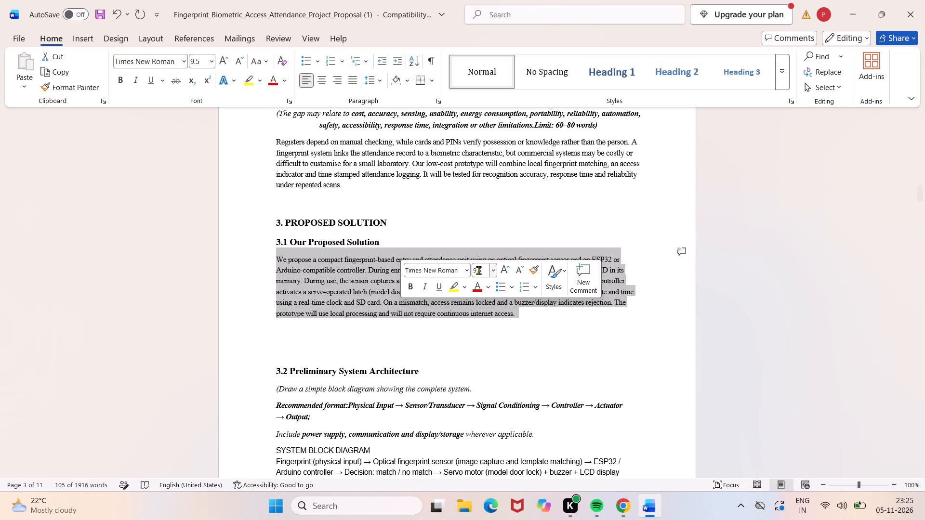
left_click(495, 270)
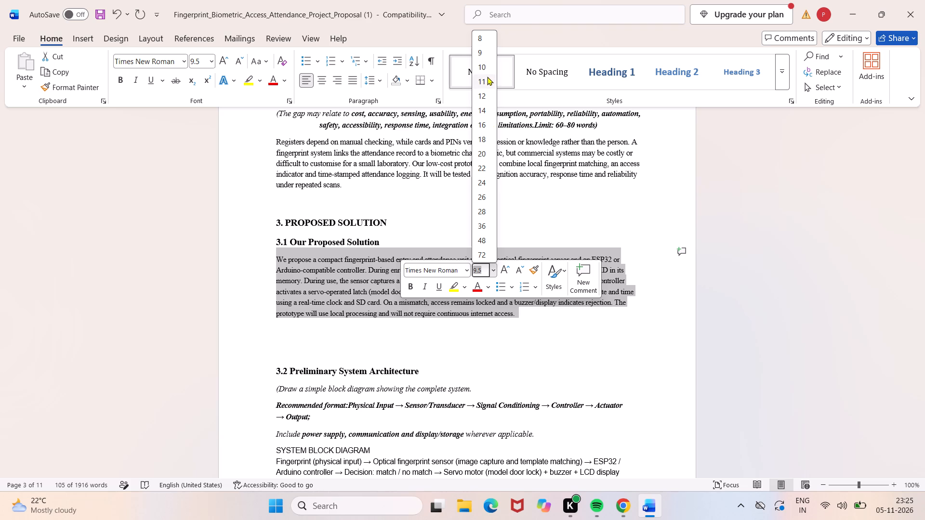
left_click(488, 69)
left_click(489, 181)
Delete the italic instruction "(Draw a simple block diagram showing the complete system." under 3.2 Preliminary System Architecture.
scroll(459, 219, "down", 3)
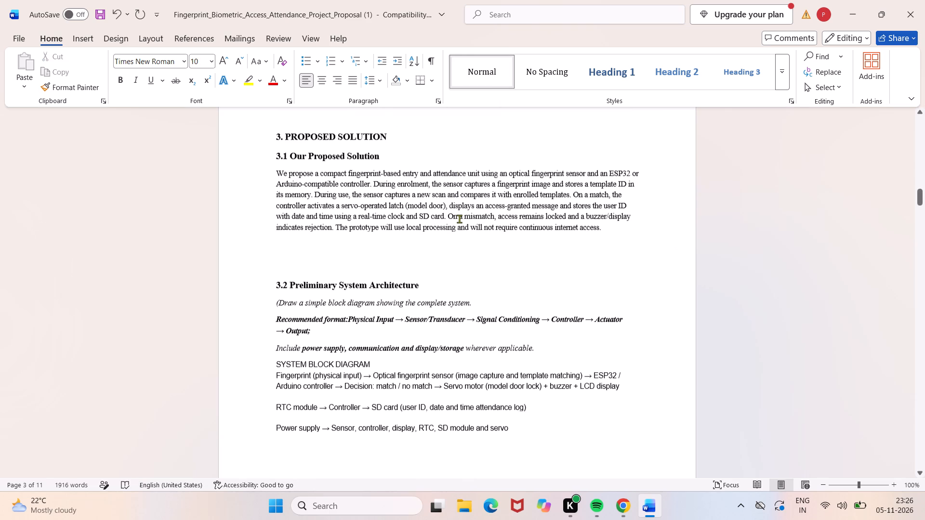
scroll(459, 219, "down", 2)
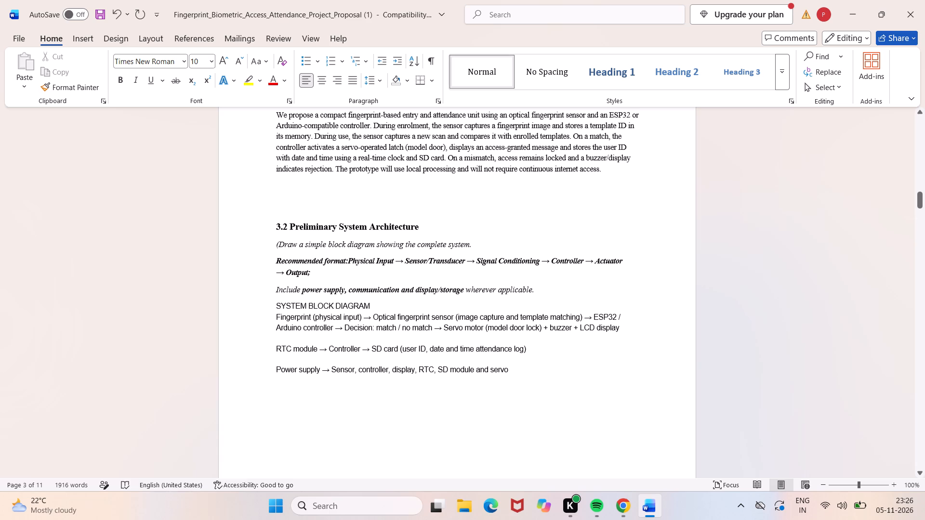
left_click_drag(279, 244, 478, 240)
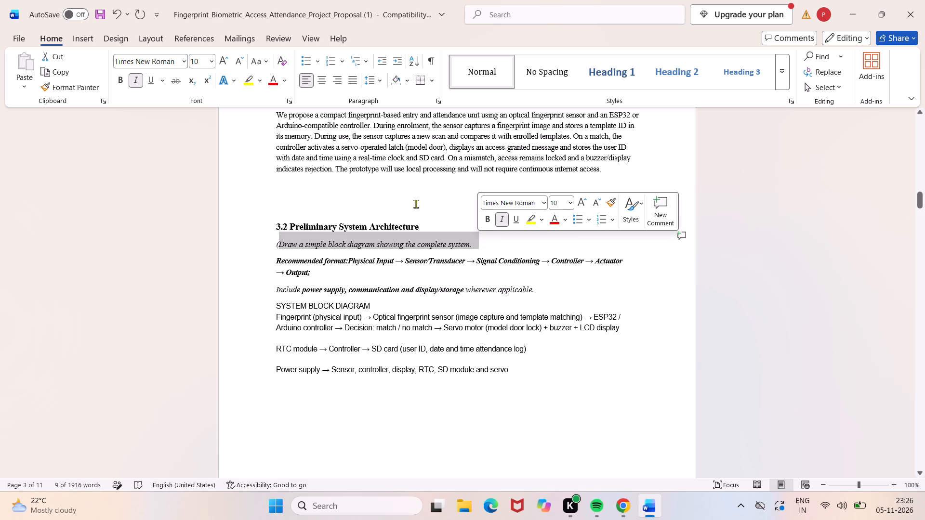
key("BackSpace")
key("BackSpace")
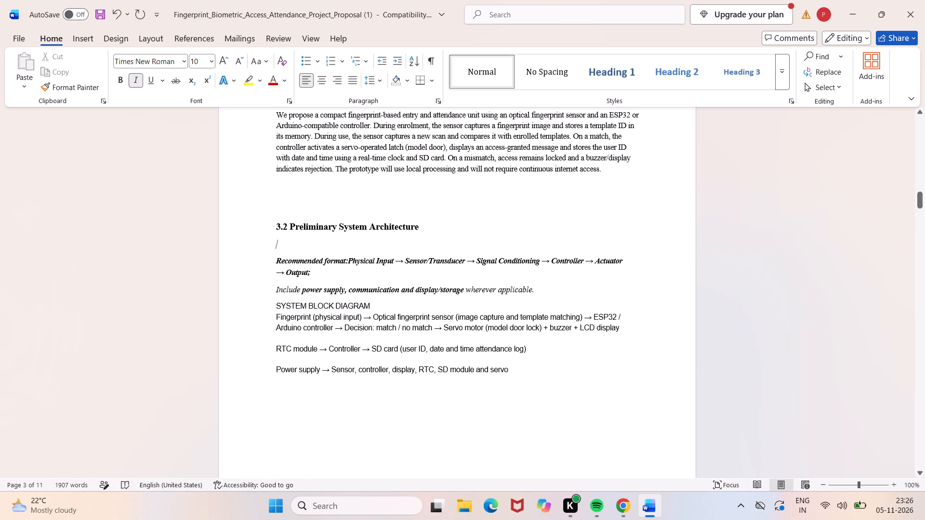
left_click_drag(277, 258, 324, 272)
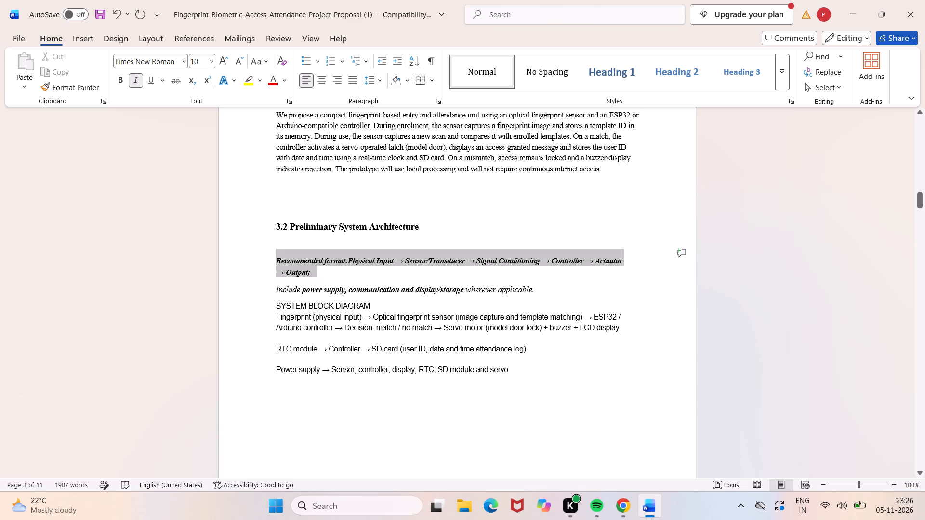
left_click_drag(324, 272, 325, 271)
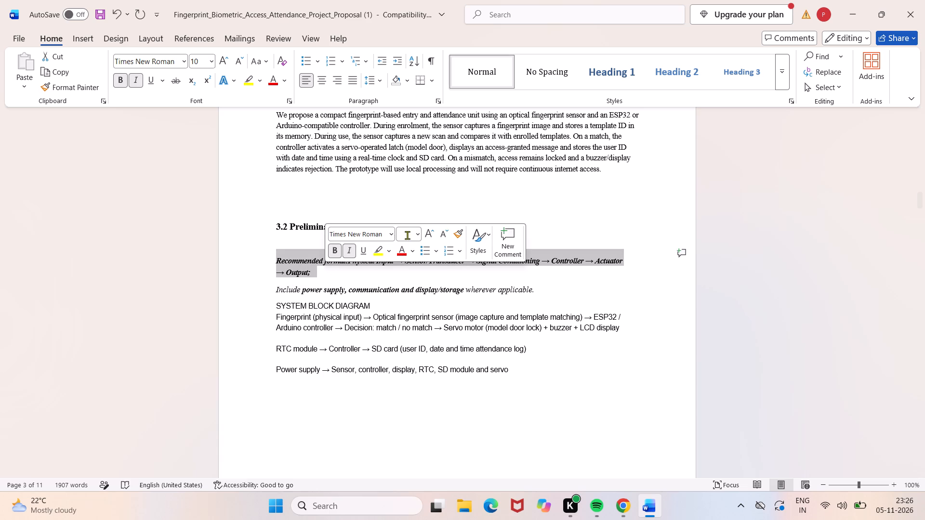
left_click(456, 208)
Delete the instruction about identifying 2–3 Applied Physics concepts/principles under the 4.1 Applied Physics Concepts heading.
scroll(413, 253, "down", 3)
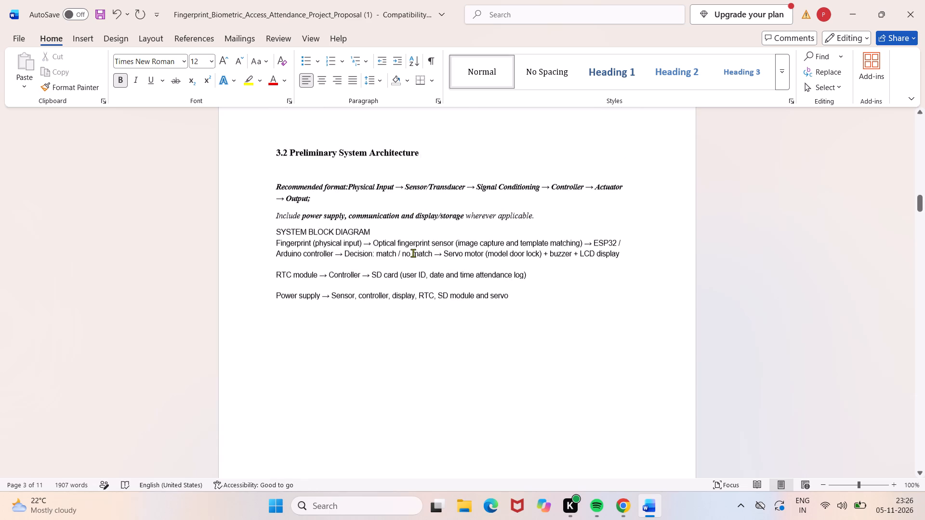
scroll(413, 252, "down", 13)
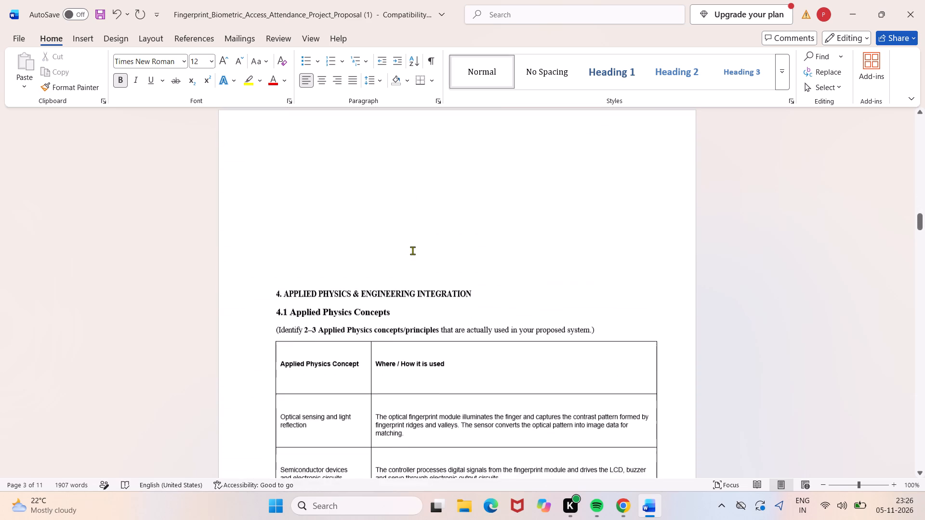
scroll(412, 250, "down", 3)
left_click_drag(272, 238, 295, 238)
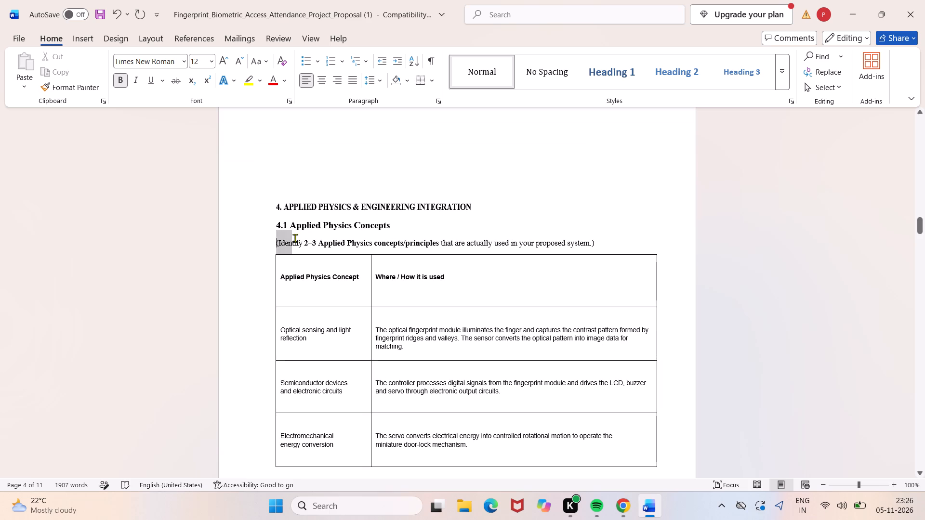
left_click_drag(295, 238, 506, 233)
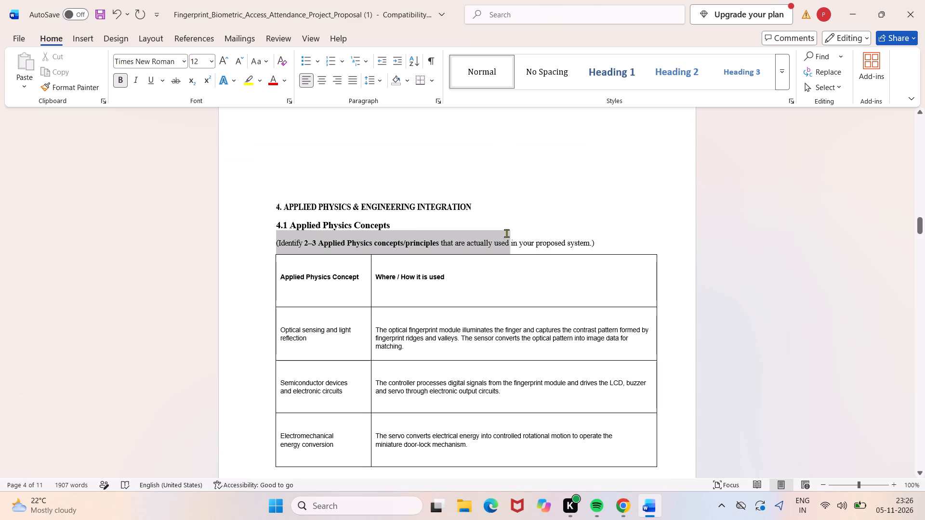
left_click_drag(506, 233, 605, 239)
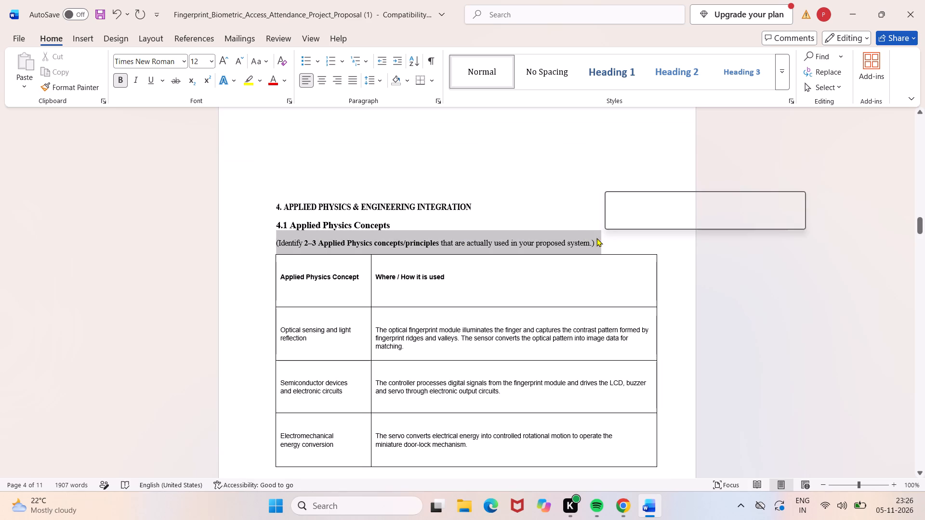
key("BackSpace")
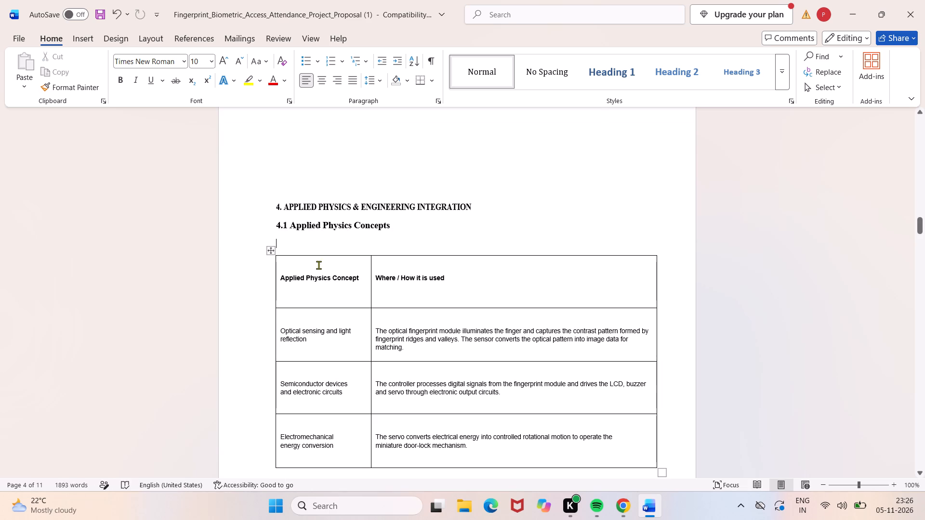
Delete the italic "Important" note about integrating 2–3 Applied Physics Course Outcomes, just before section 5.
scroll(318, 265, "down", 17)
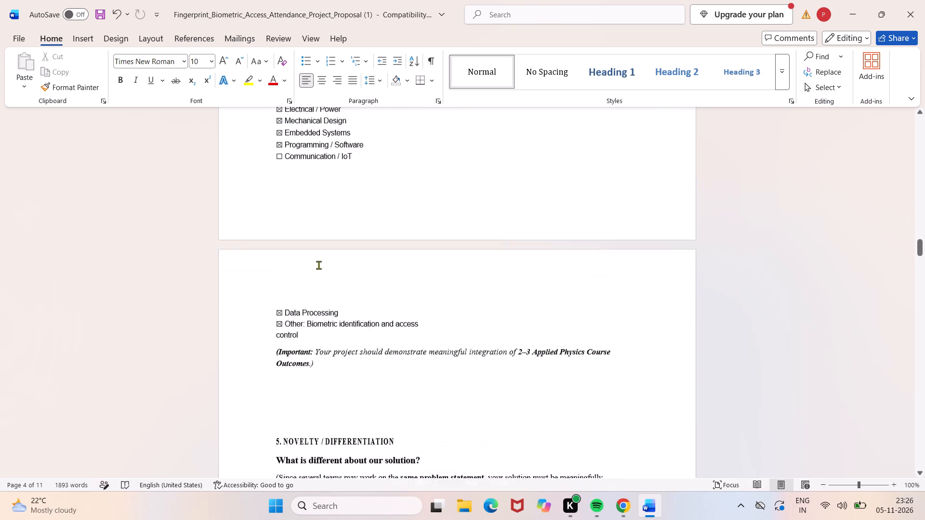
scroll(318, 265, "down", 1)
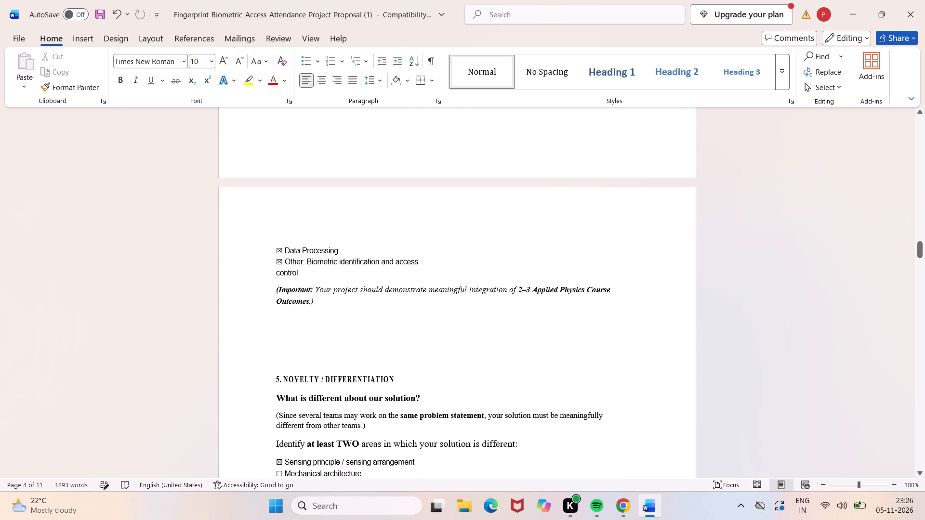
left_click_drag(275, 286, 306, 309)
left_click(383, 315)
left_click_drag(278, 288, 317, 303)
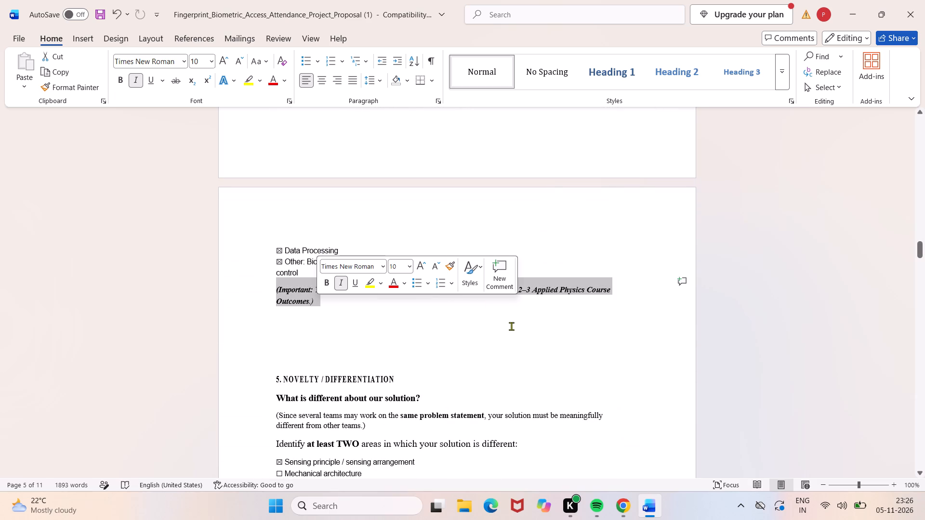
key("BackSpace")
Delete the italic instruction "(Present the proposed development process in 5–7 steps.)" under 6. Methodology.
scroll(429, 324, "down", 2)
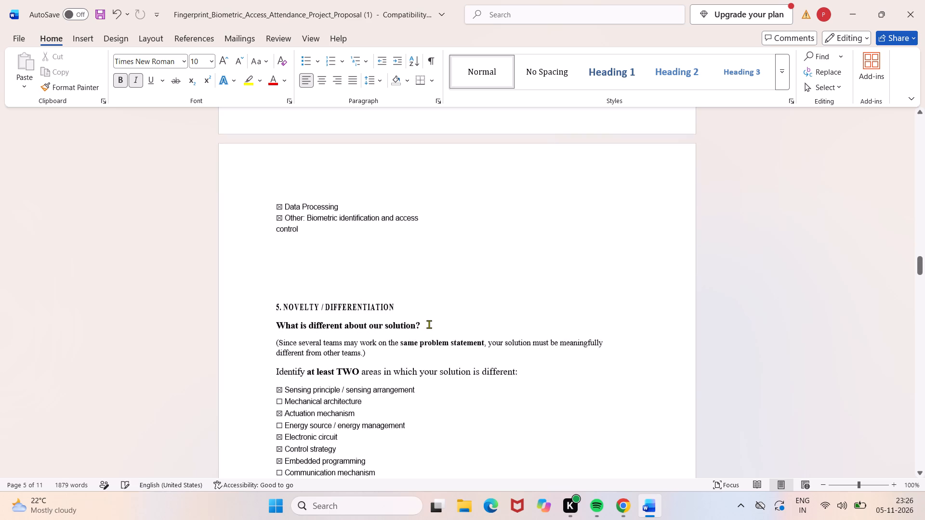
scroll(428, 321, "down", 2)
scroll(352, 314, "down", 2)
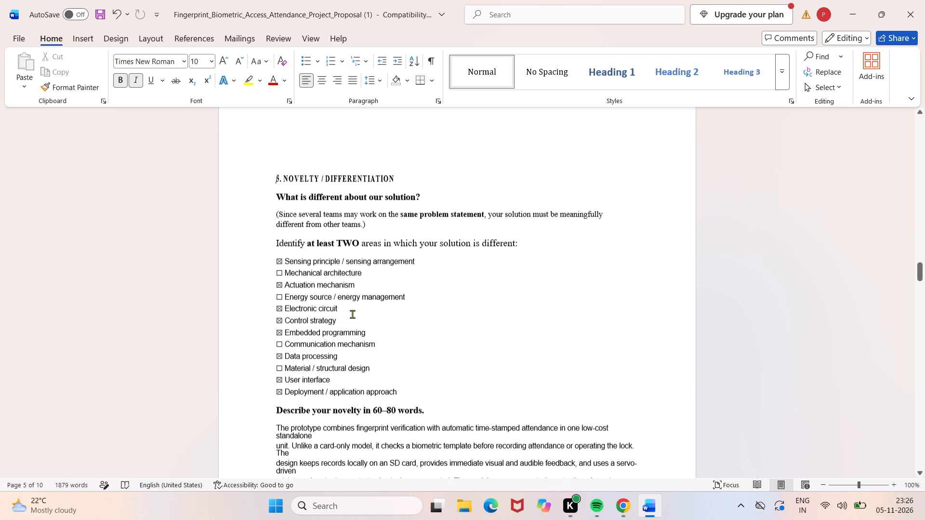
scroll(411, 282, "down", 4)
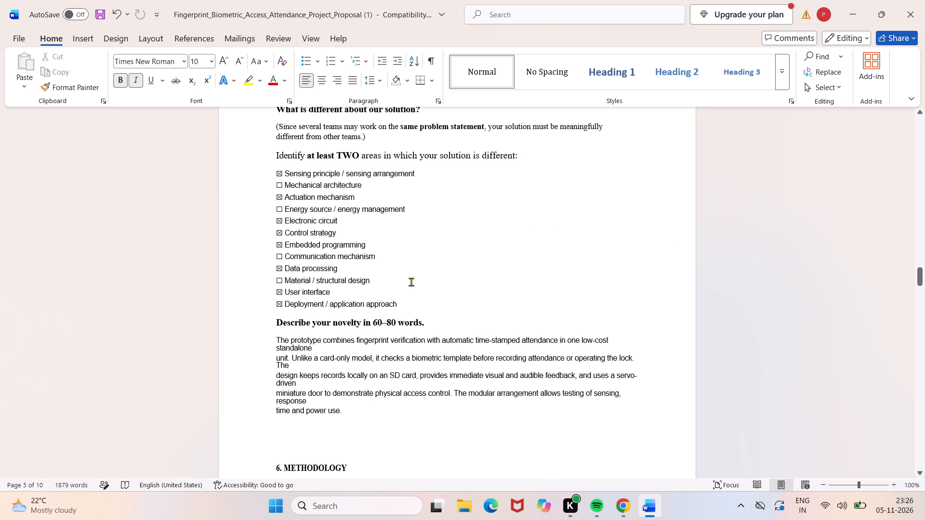
scroll(411, 282, "down", 6)
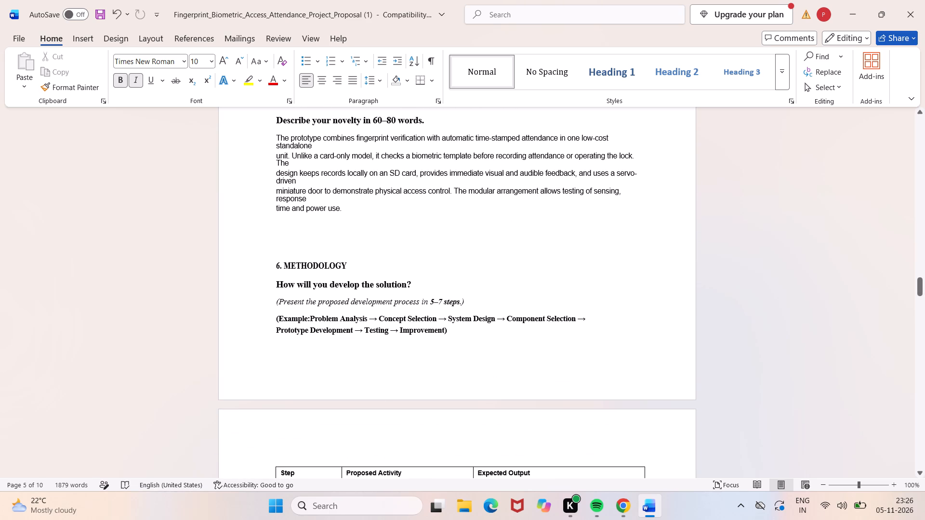
left_click_drag(274, 302, 451, 299)
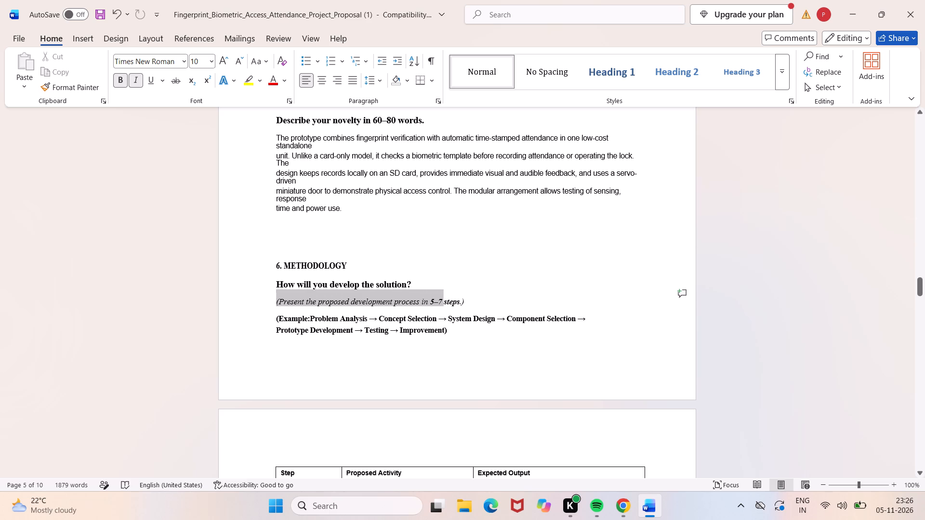
left_click_drag(451, 299, 466, 299)
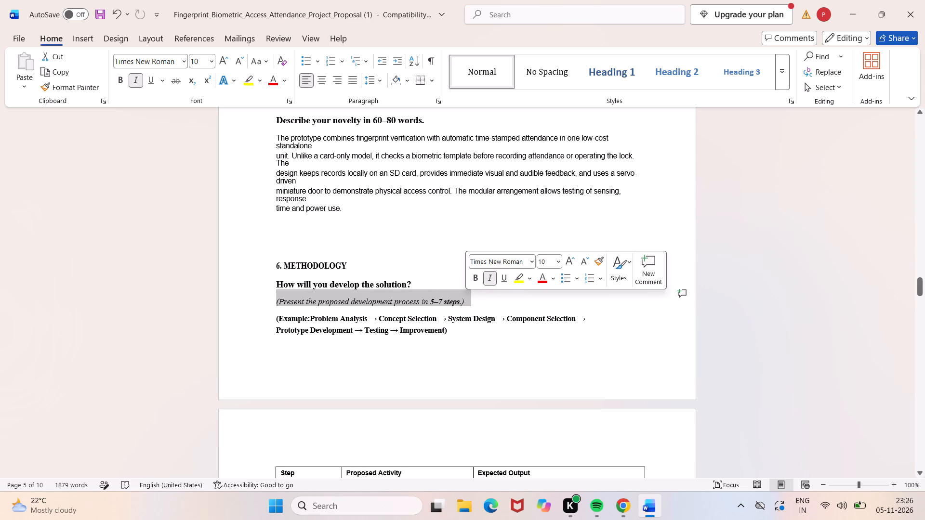
key("BackSpace")
Delete the italic "(Students should distinguish between: …)" note below the 7.2 Software / Tools table, including its closing bracket.
scroll(427, 271, "down", 8)
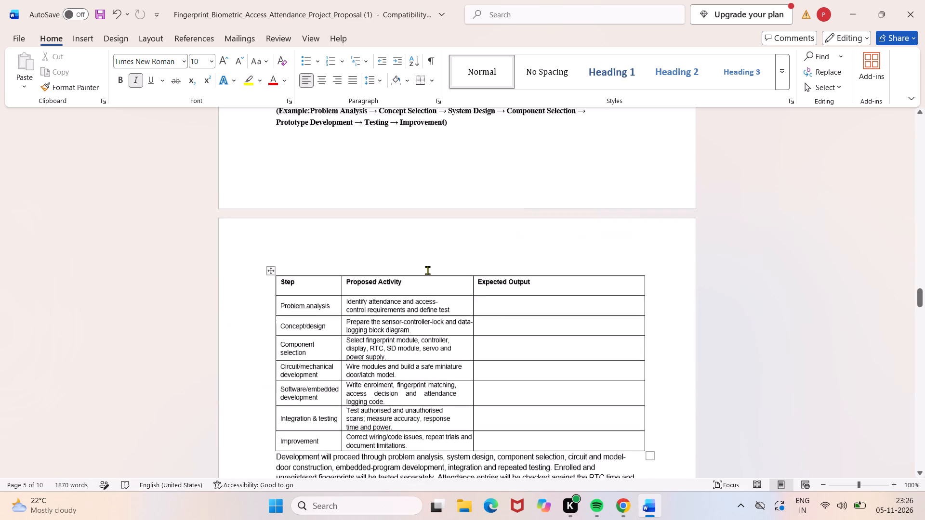
scroll(427, 270, "down", 6)
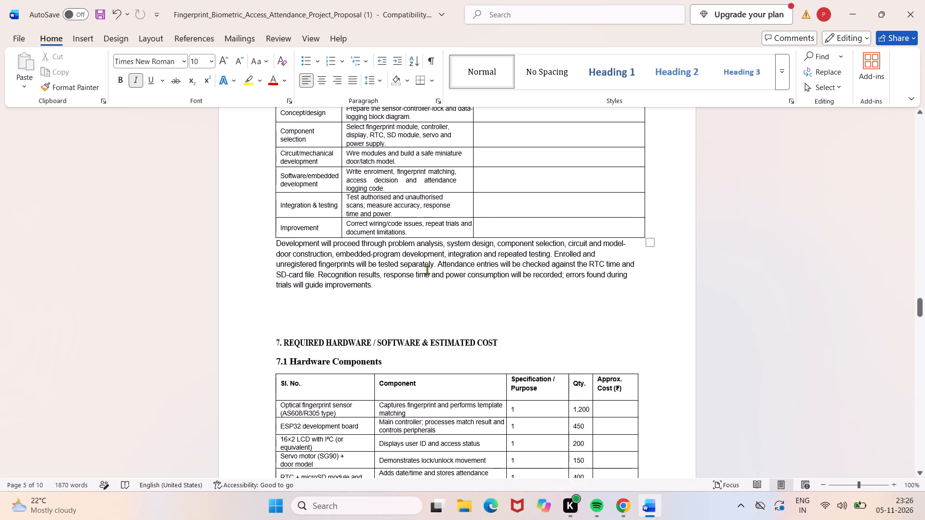
scroll(427, 270, "down", 6)
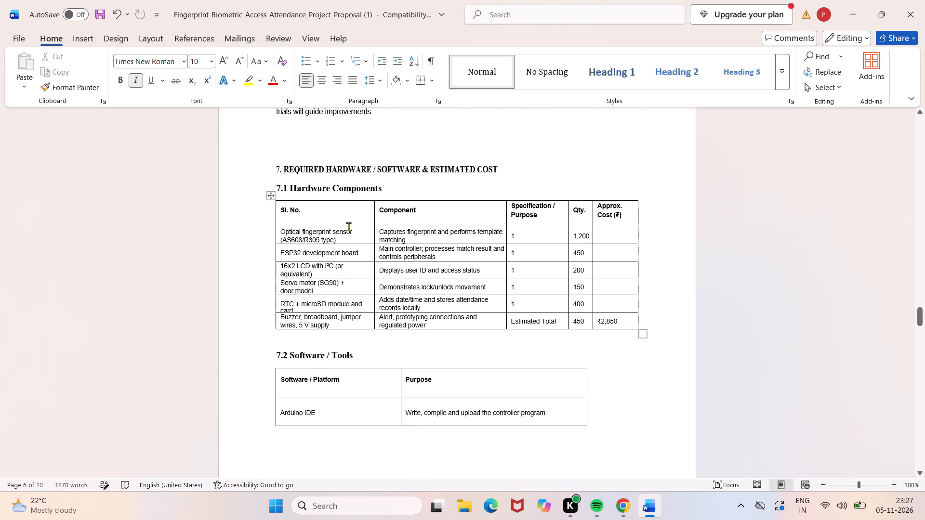
scroll(348, 230, "down", 9)
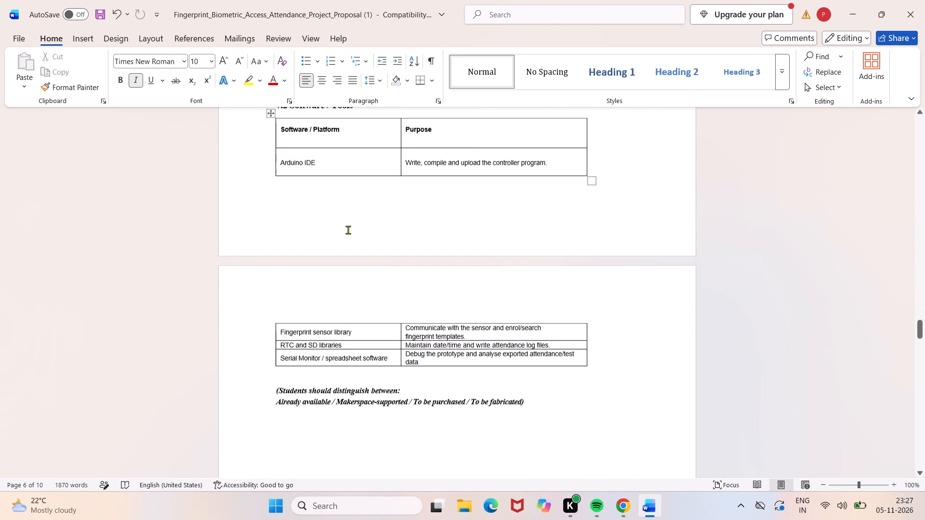
scroll(348, 230, "down", 6)
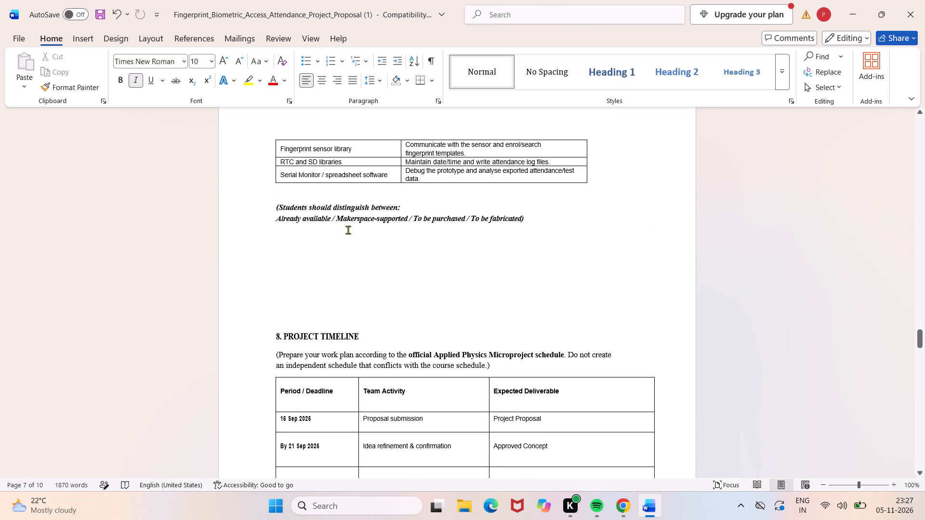
left_click_drag(275, 206, 504, 216)
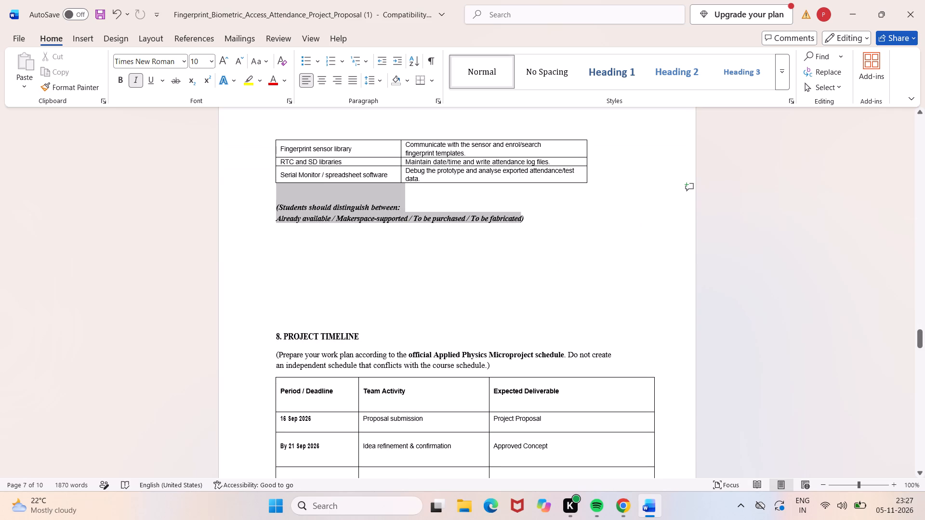
left_click_drag(504, 216, 509, 216)
key("BackSpace")
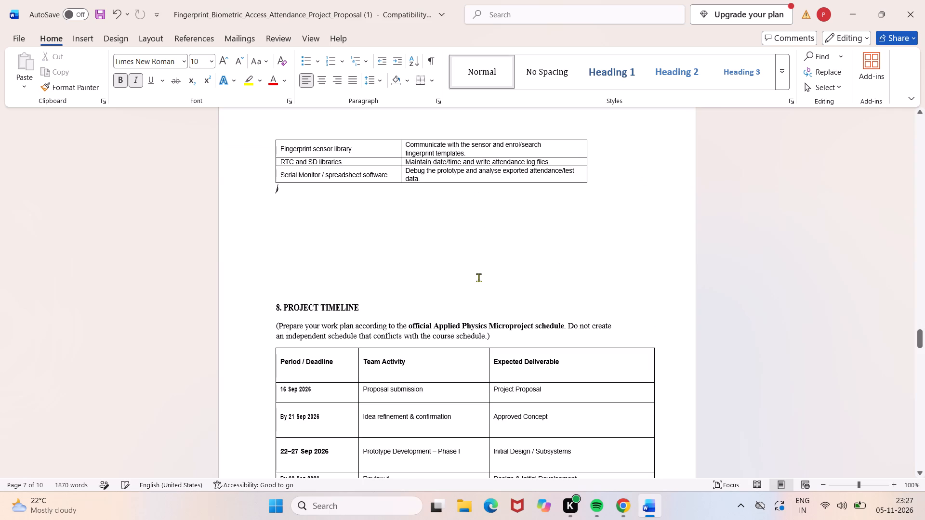
left_click(302, 201)
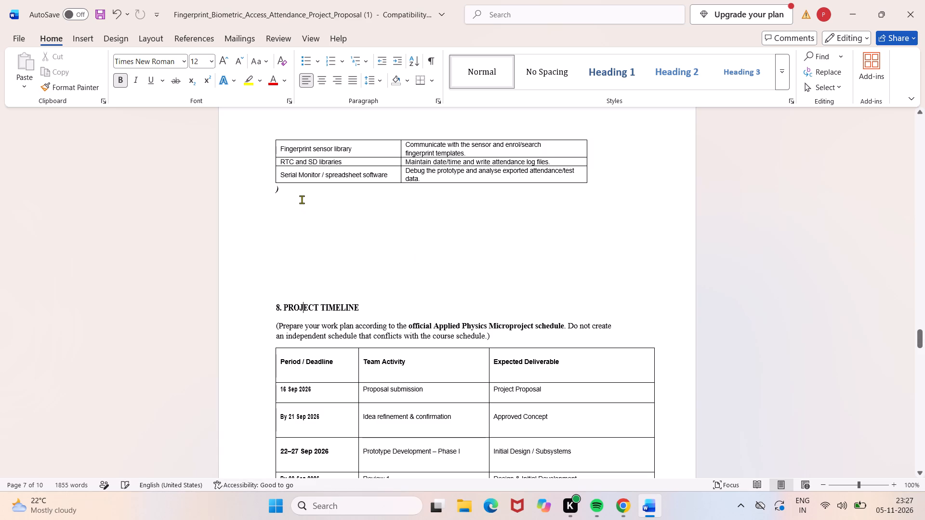
left_click(297, 195)
left_click(284, 189)
key("BackSpace")
Delete the instruction about preparing the work plan to the official Applied Physics Microproject schedule under 8. Project Timeline.
scroll(300, 217, "down", 5)
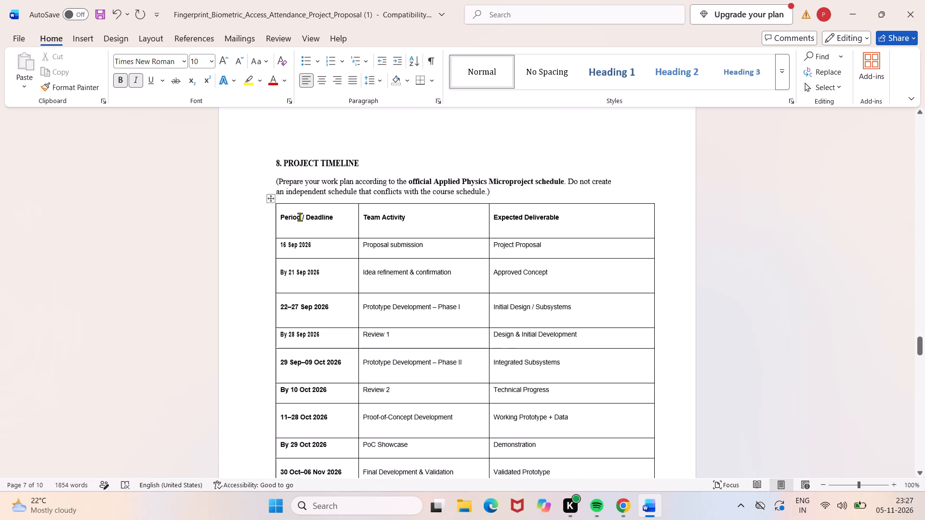
scroll(300, 217, "down", 1)
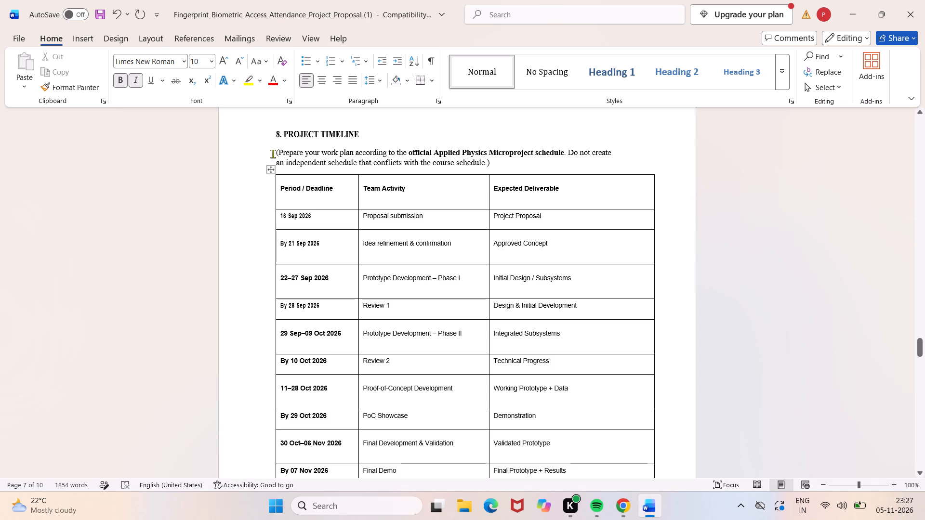
left_click_drag(274, 151, 445, 158)
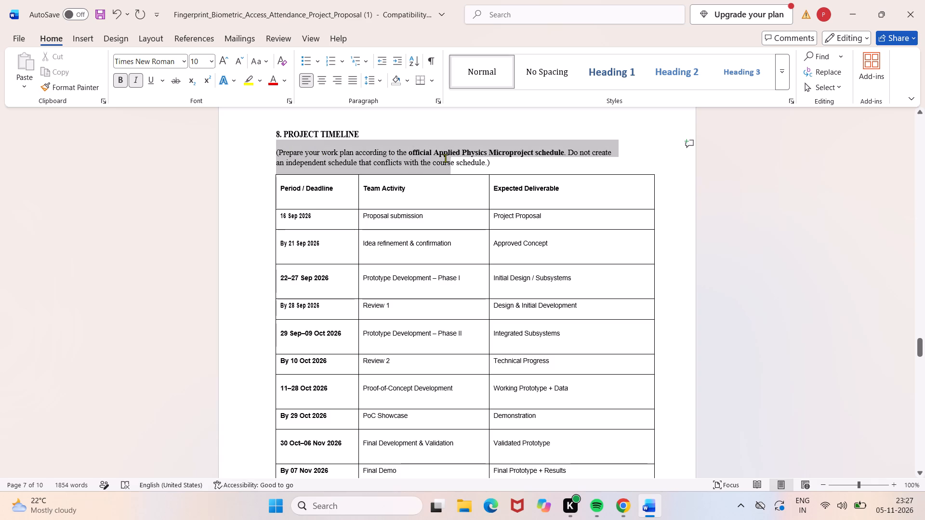
left_click_drag(445, 158, 489, 157)
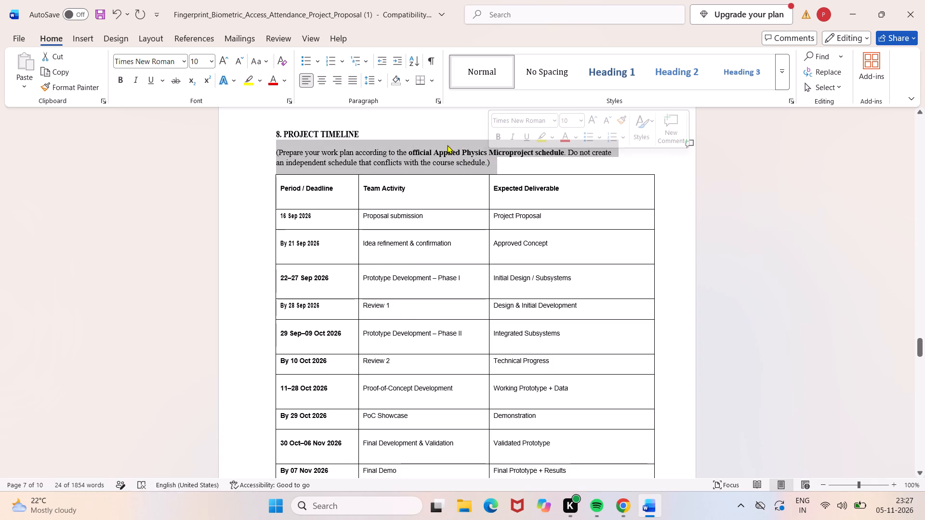
key("BackSpace")
Clear the Period / Deadline cell of the Proposal submission row in the project timeline table.
left_click_drag(289, 202, 295, 202)
left_click(334, 202)
key("BackSpace")
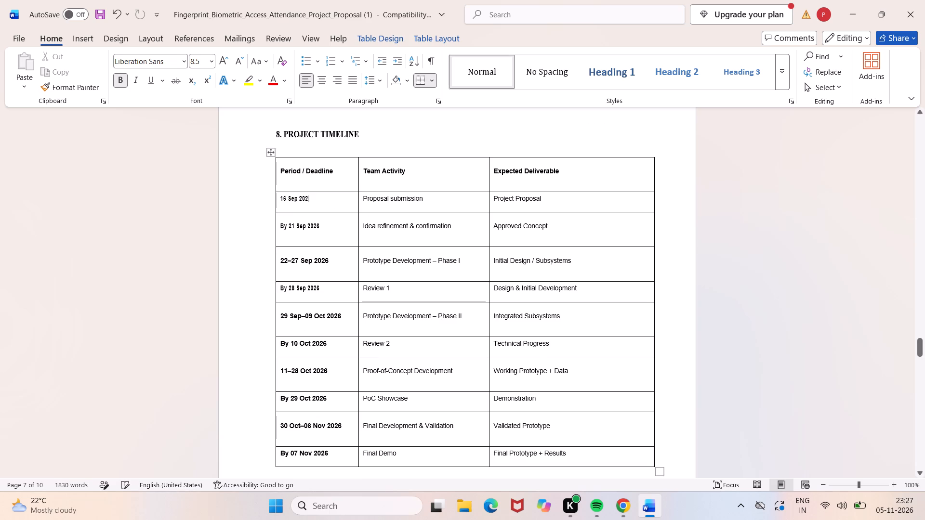
key("BackSpace")
key("BackSpace")
key("BackSpace")
key("BackSpace")
key("BackSpace")
key("BackSpace")
key("BackSpace")
key("BackSpace")
key("BackSpace")
key("BackSpace")
Clear the Period / Deadline cells in the timeline rows from Idea refinement & confirmation through Prototype Development – Phase II.
left_click_drag(280, 226, 323, 226)
key("BackSpace")
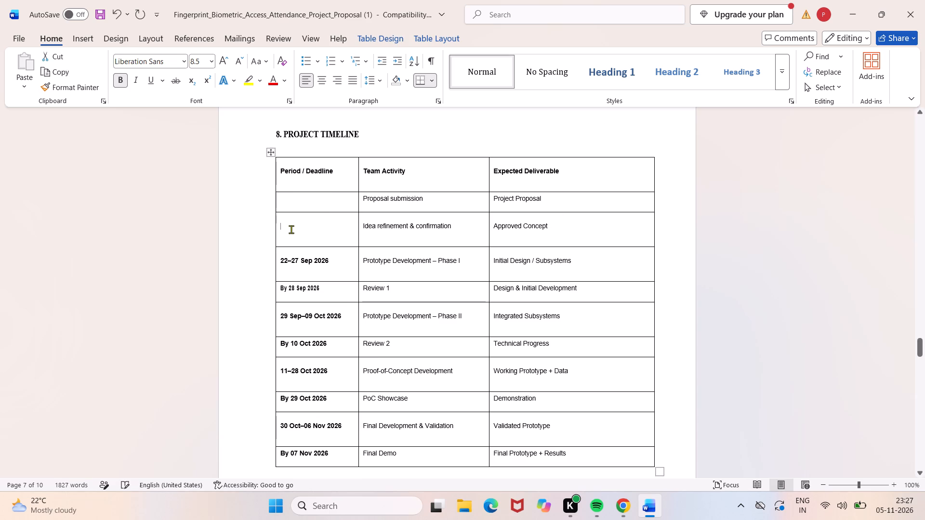
left_click_drag(280, 262, 322, 260)
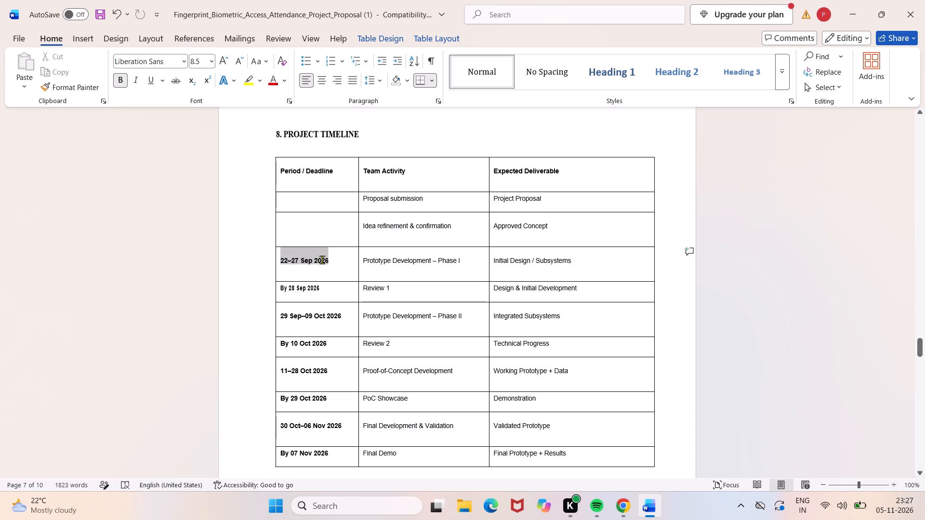
left_click_drag(322, 260, 326, 260)
key("BackSpace")
left_click_drag(280, 289, 327, 287)
key("BackSpace")
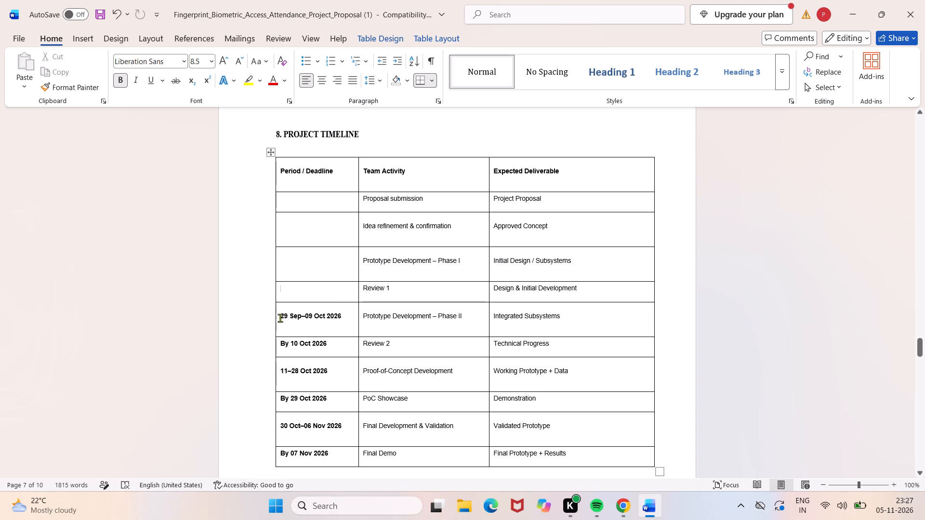
left_click_drag(280, 318, 339, 316)
key("BackSpace")
Clear the Period / Deadline cells in the timeline rows from Review 2 through Final Development & Validation.
scroll(335, 259, "down", 3)
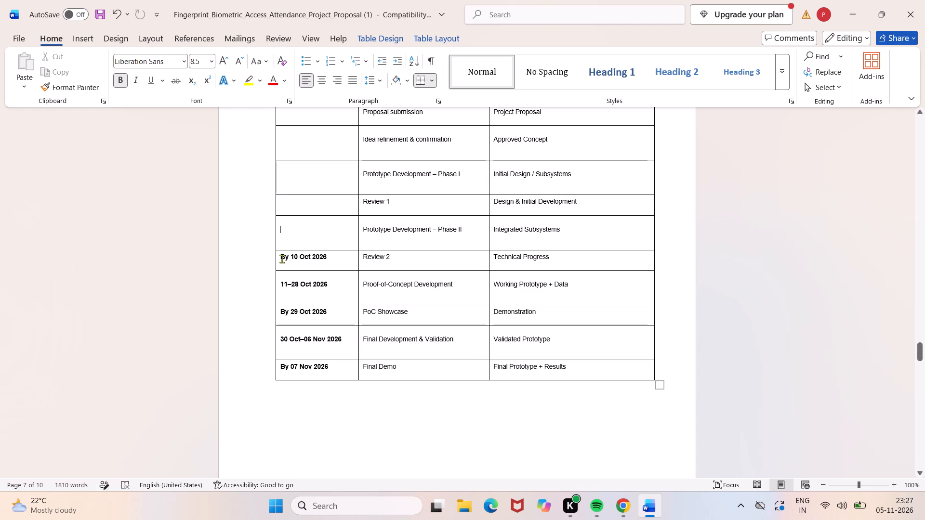
left_click_drag(282, 259, 330, 261)
key("BackSpace")
left_click_drag(282, 287, 324, 287)
key("BackSpace")
left_click_drag(281, 313, 308, 313)
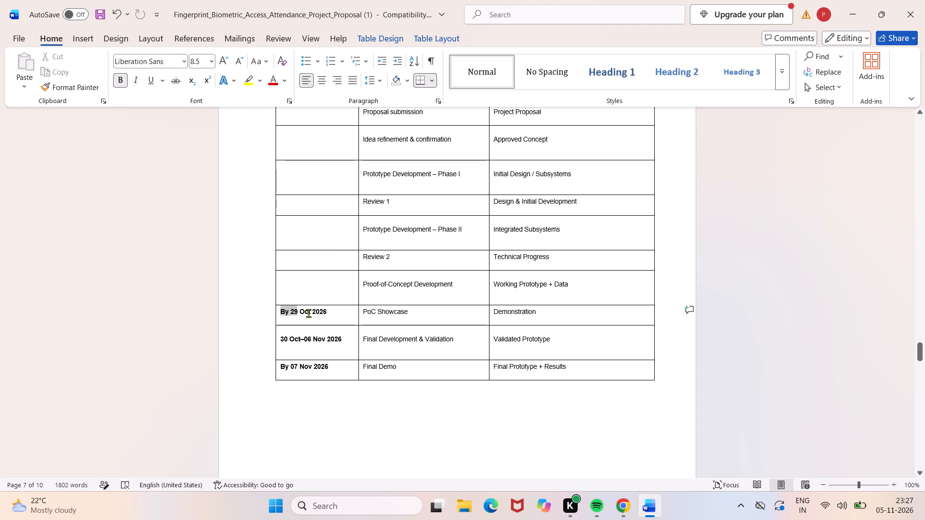
left_click_drag(308, 313, 324, 313)
key("BackSpace")
left_click_drag(280, 337, 335, 339)
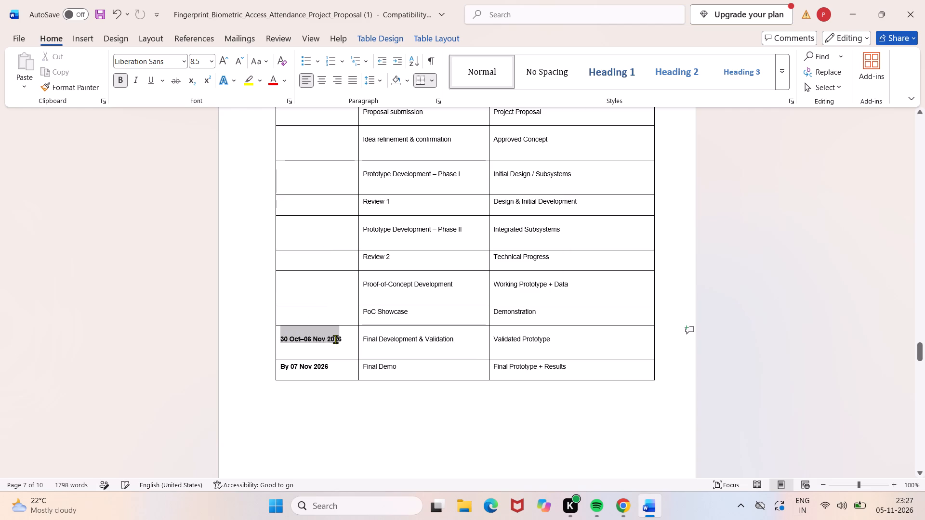
left_click_drag(335, 339, 337, 339)
key("BackSpace")
Clear the Period / Deadline cells in the Final Demo and Conference Paper Preparation rows of the timeline table.
scroll(334, 330, "down", 2)
left_click_drag(282, 312, 328, 311)
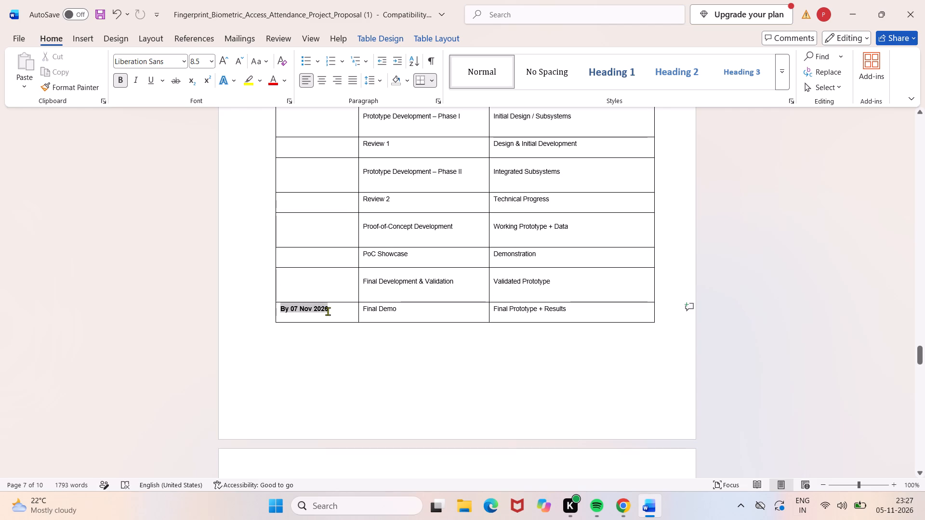
left_click_drag(328, 311, 329, 311)
key("BackSpace")
scroll(329, 301, "down", 9)
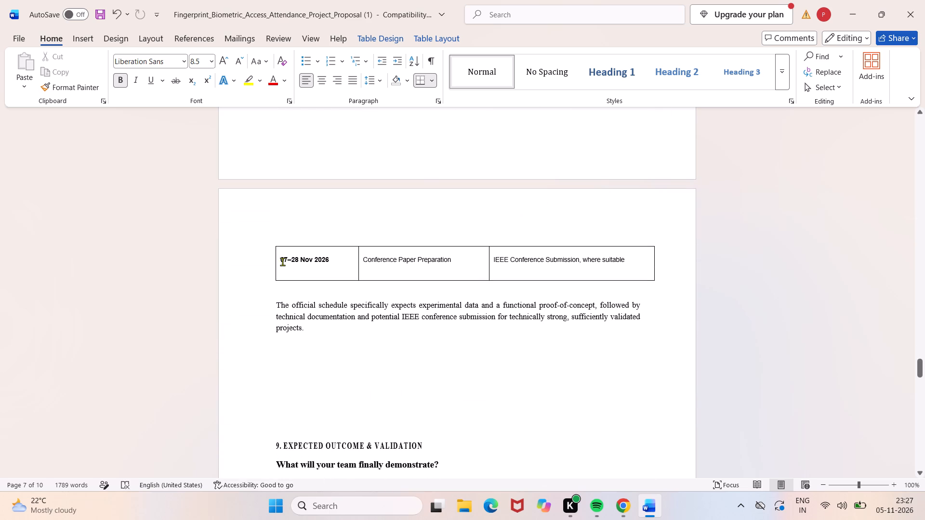
left_click_drag(280, 260, 333, 263)
key("BackSpace")
Delete the italic instruction about the physical prototype/functionality and measurable parameters under "What will your team finally demonstrate?" in section 9.
scroll(335, 253, "down", 1)
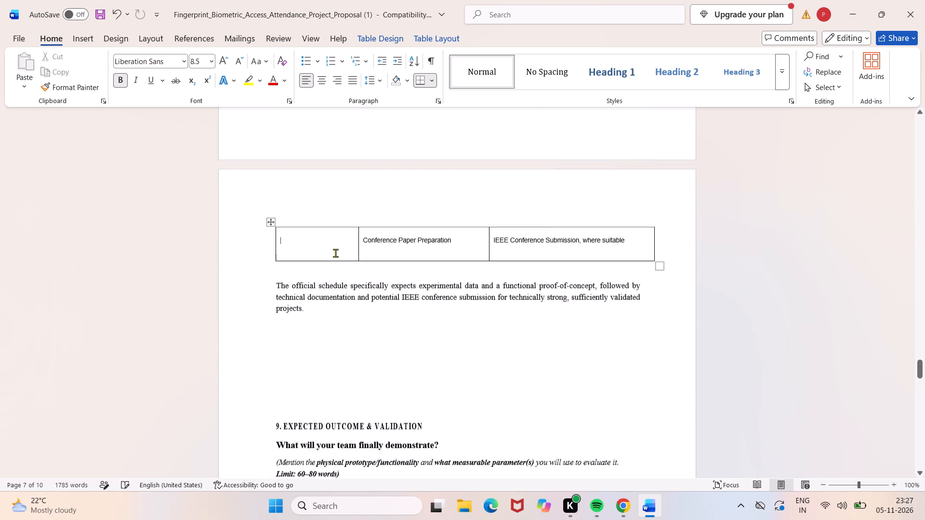
scroll(335, 253, "down", 6)
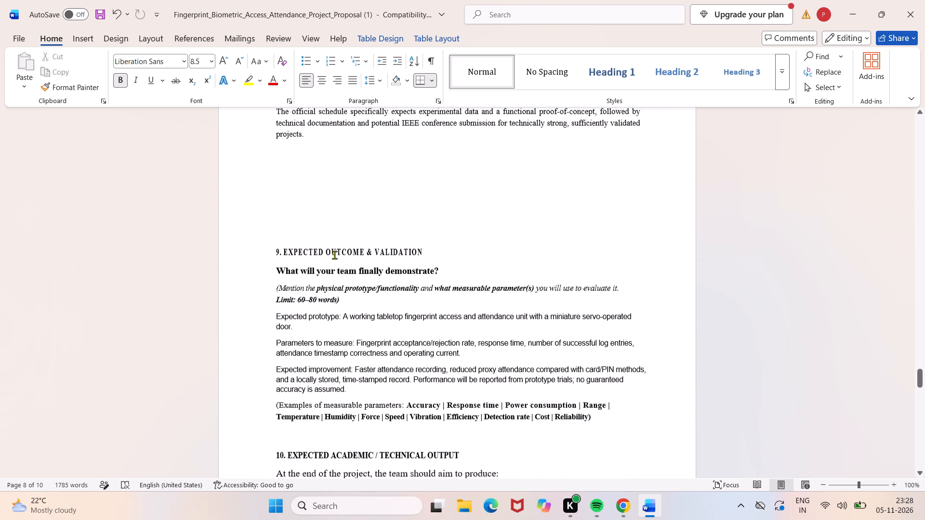
scroll(334, 255, "down", 1)
left_click_drag(280, 248, 320, 262)
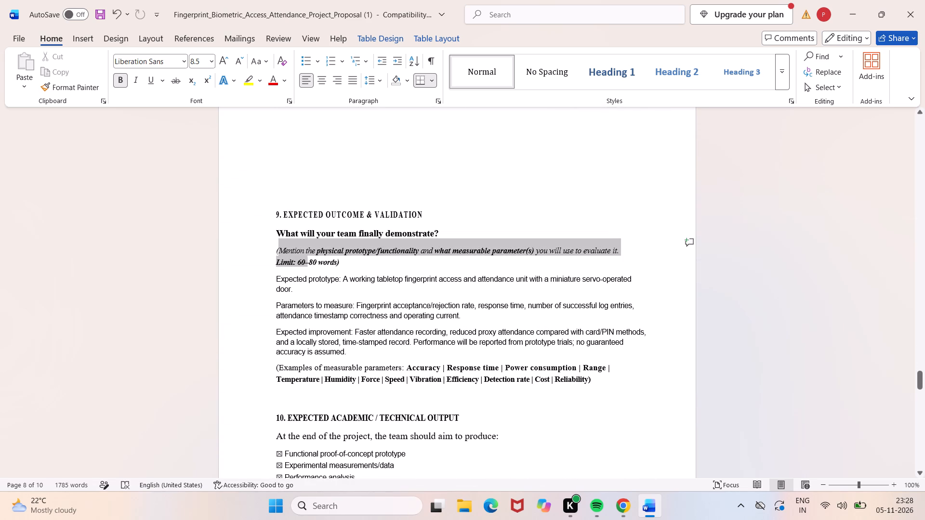
left_click_drag(320, 262, 335, 263)
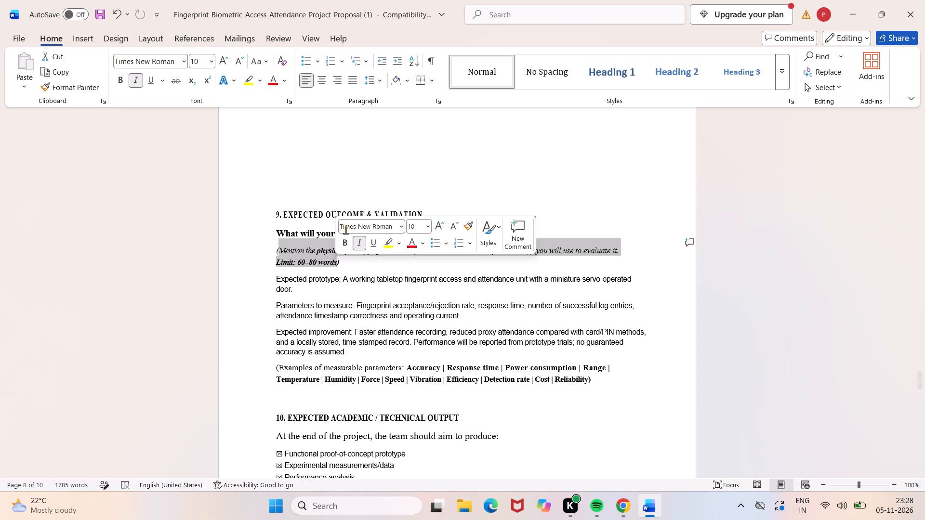
key("BackSpace")
key("BackSpace")
key("BackSpace")
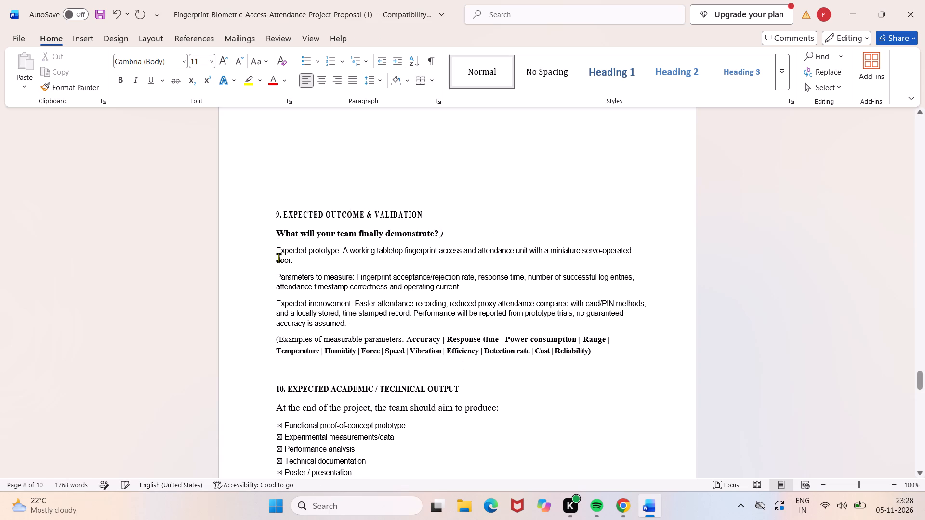
Set the Expected prototype, Parameters to measure and Expected improvement paragraphs in section 9 to Times New Roman.
left_click_drag(278, 252, 436, 318)
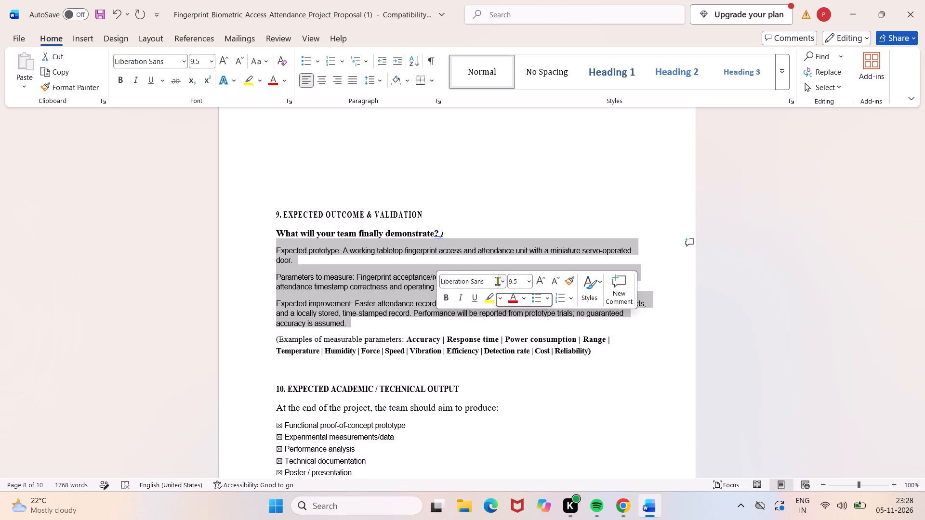
left_click(501, 281)
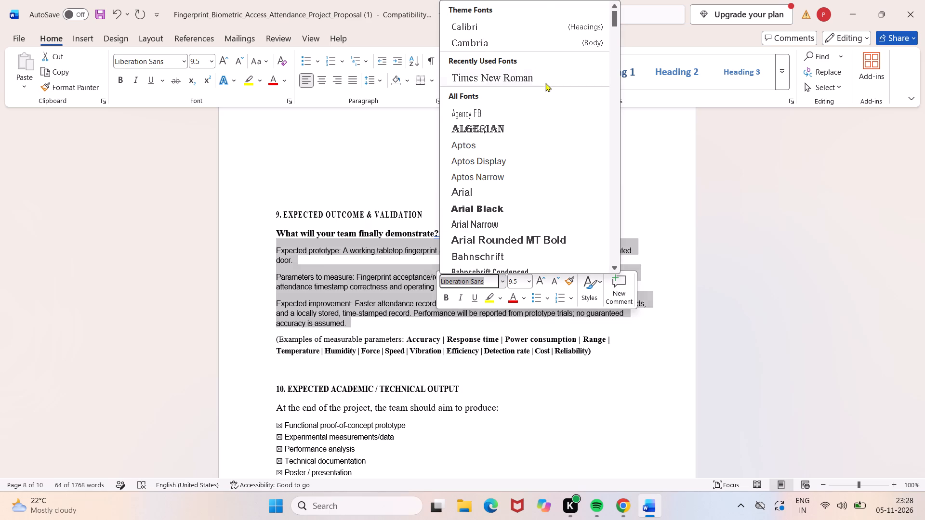
left_click(544, 80)
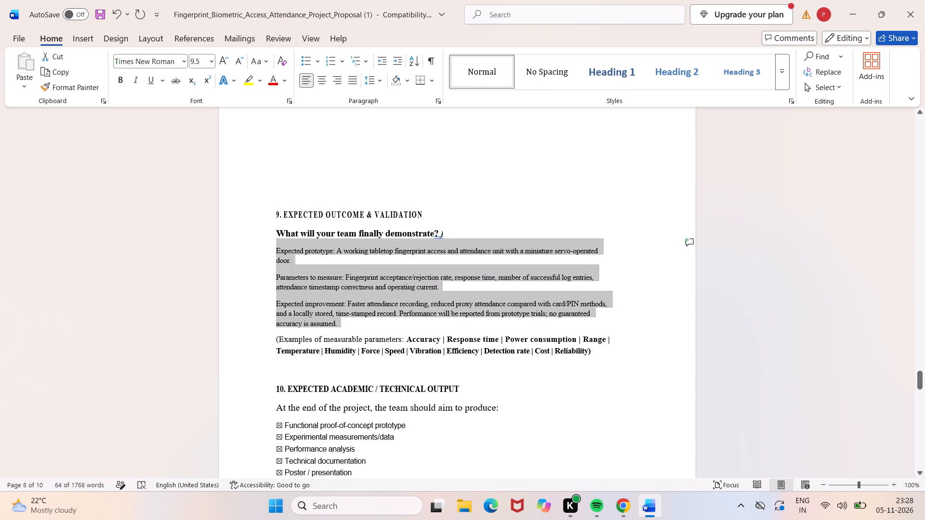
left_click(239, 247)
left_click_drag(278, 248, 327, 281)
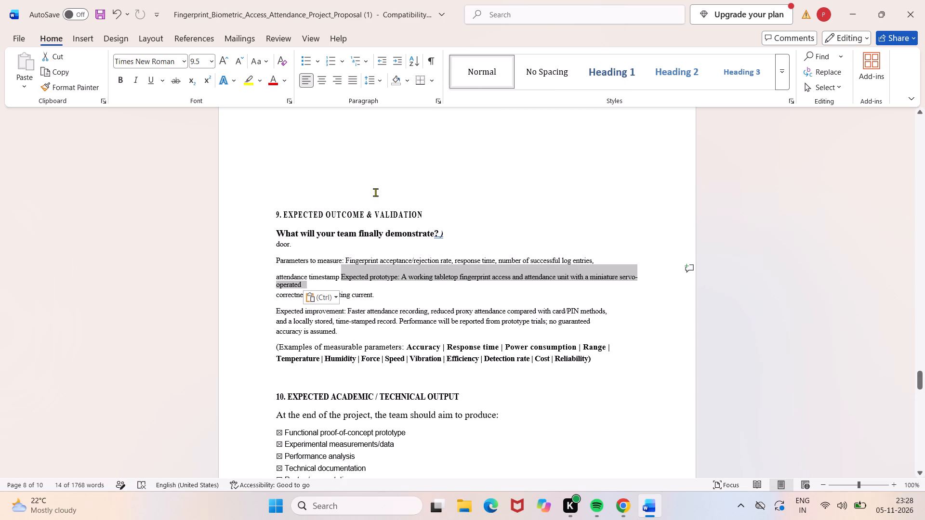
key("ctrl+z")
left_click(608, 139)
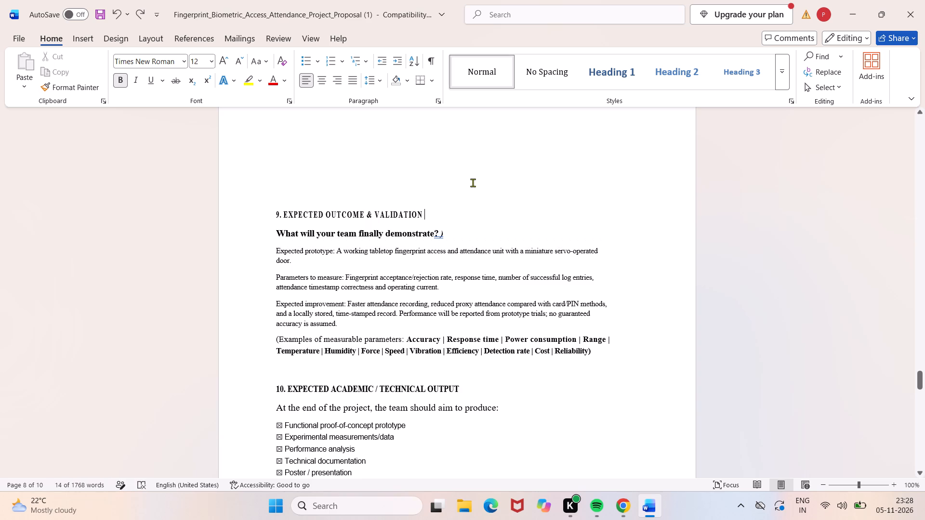
Set the Expected prototype, Parameters to measure and Expected improvement paragraphs in section 9 to font size 10.
left_click_drag(273, 251, 419, 311)
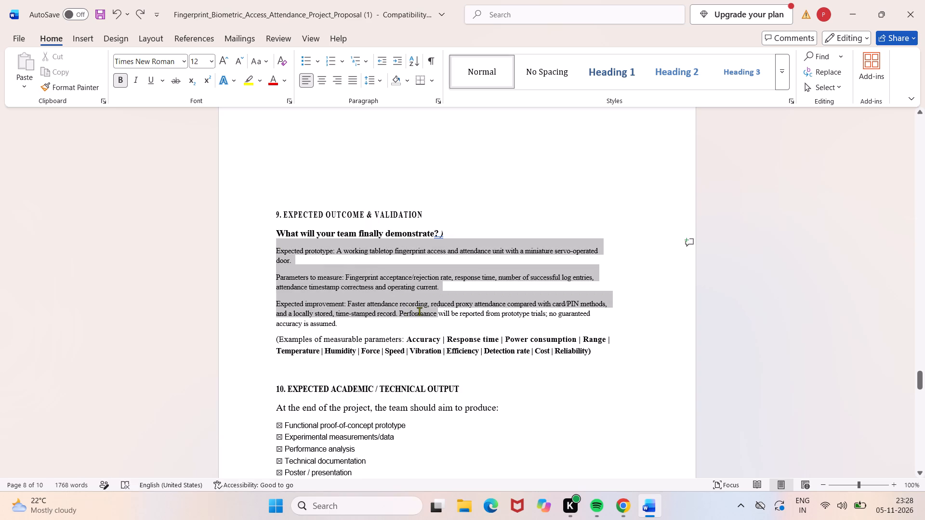
left_click_drag(419, 311, 424, 325)
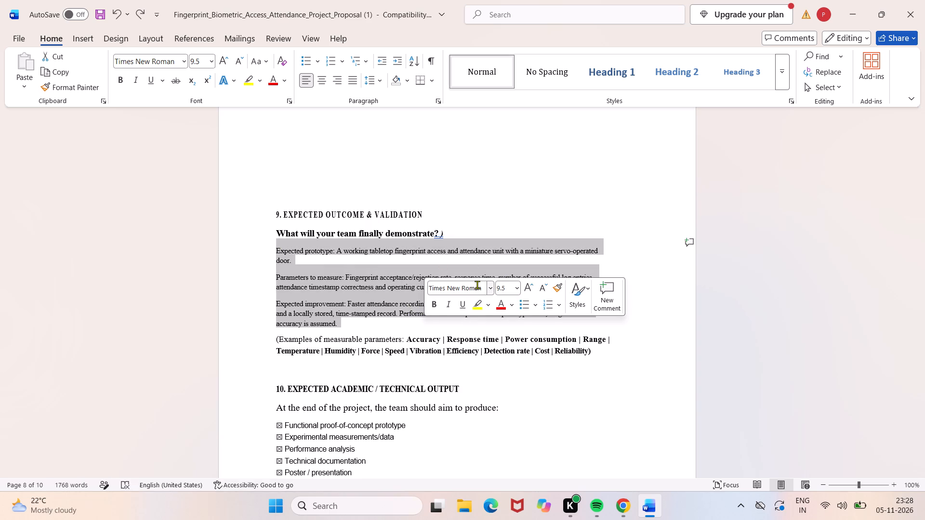
left_click(513, 286)
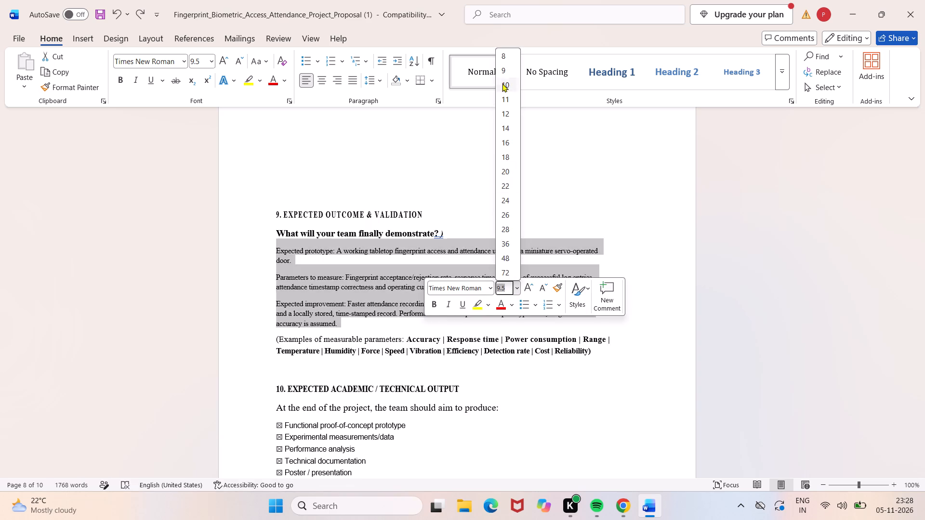
left_click(509, 82)
left_click(512, 144)
Review the rest of the proposal from section 9 through section 10 to the Final Team Check and Team Declaration sections.
scroll(460, 312, "down", 1)
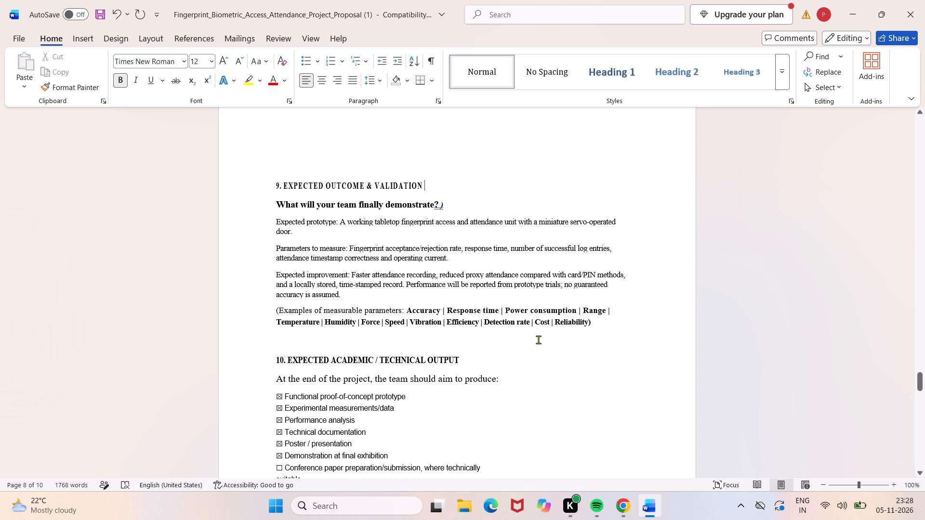
scroll(423, 325, "down", 2)
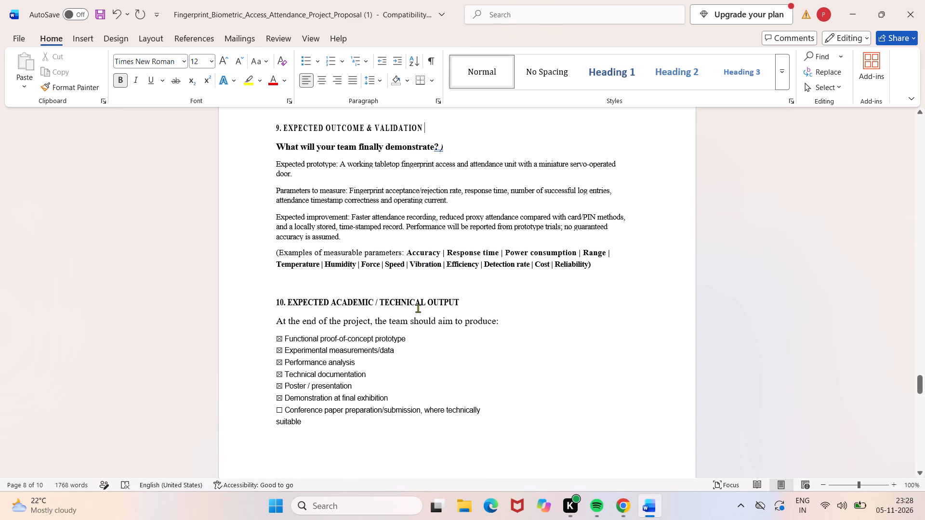
scroll(418, 308, "down", 4)
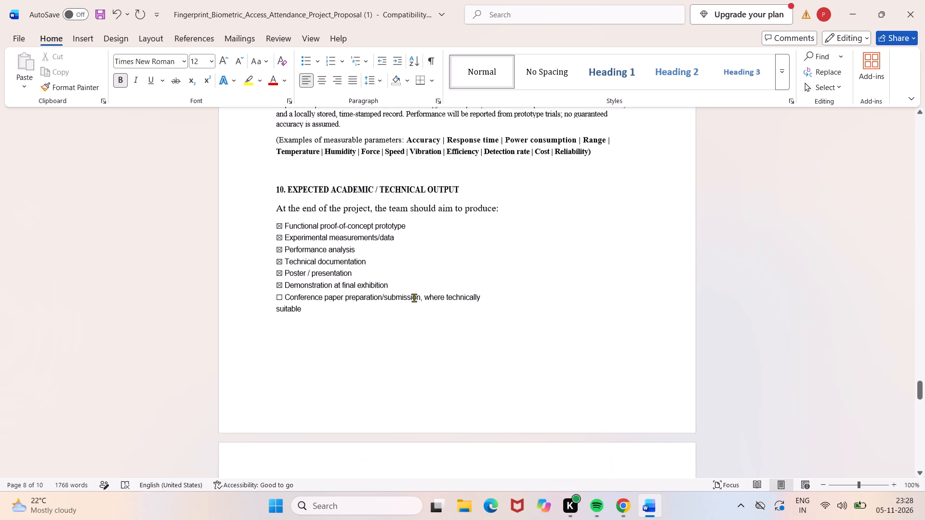
scroll(413, 294, "down", 12)
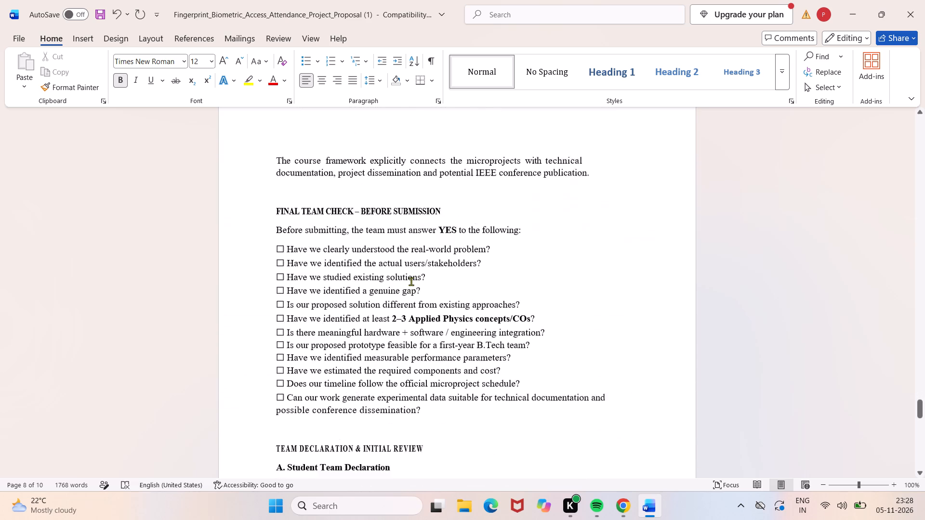
scroll(411, 281, "down", 12)
scroll(411, 276, "up", 13)
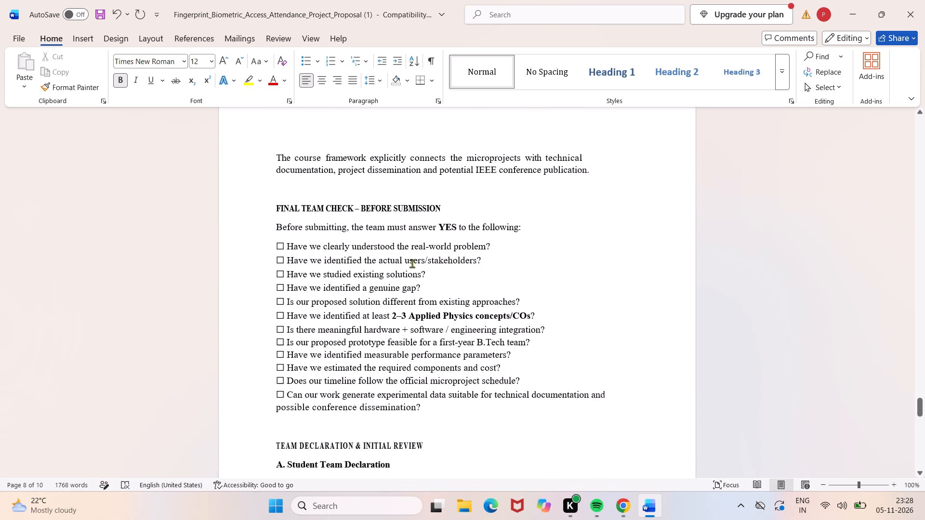
Save the proposal to Downloads as Word Document Fingerprint_Biometric_Access_Attendance_Project_Proposal (1), accepting the upgrade to the newest file format.
left_click(26, 39)
left_click(47, 219)
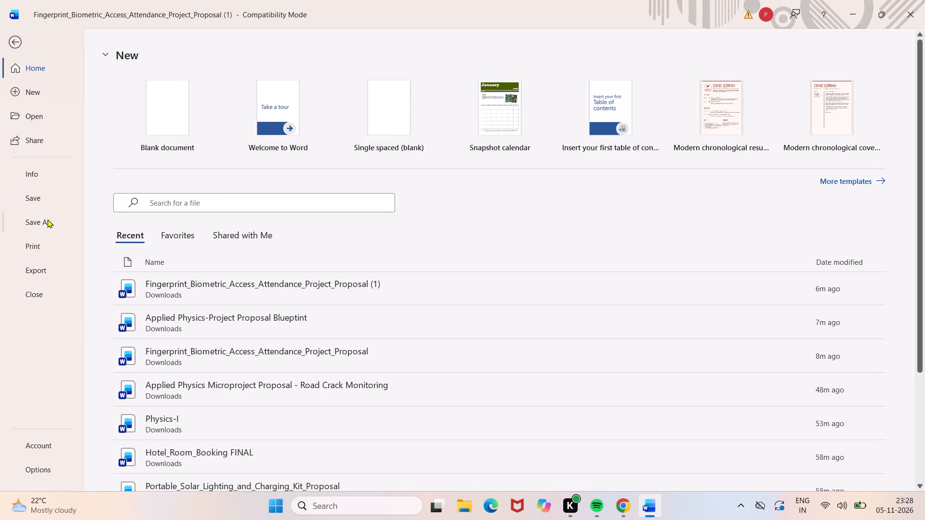
left_click(317, 137)
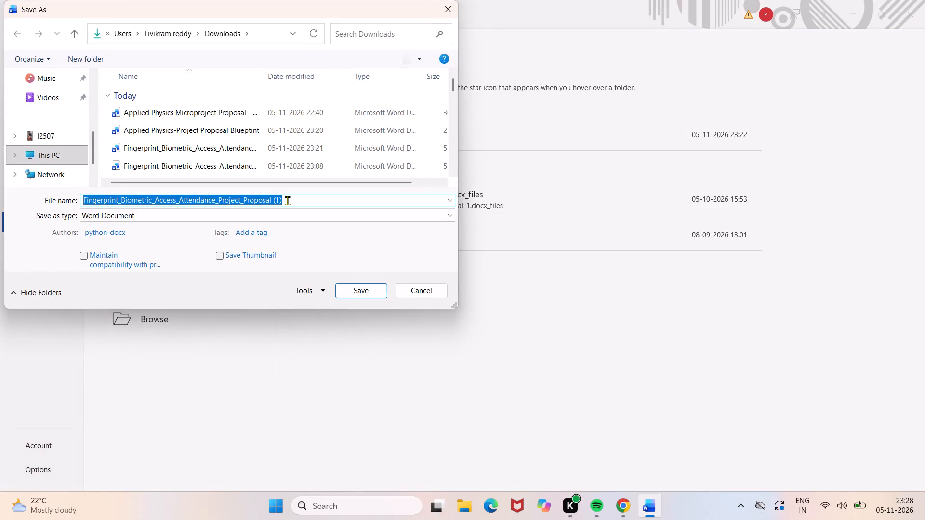
left_click(287, 200)
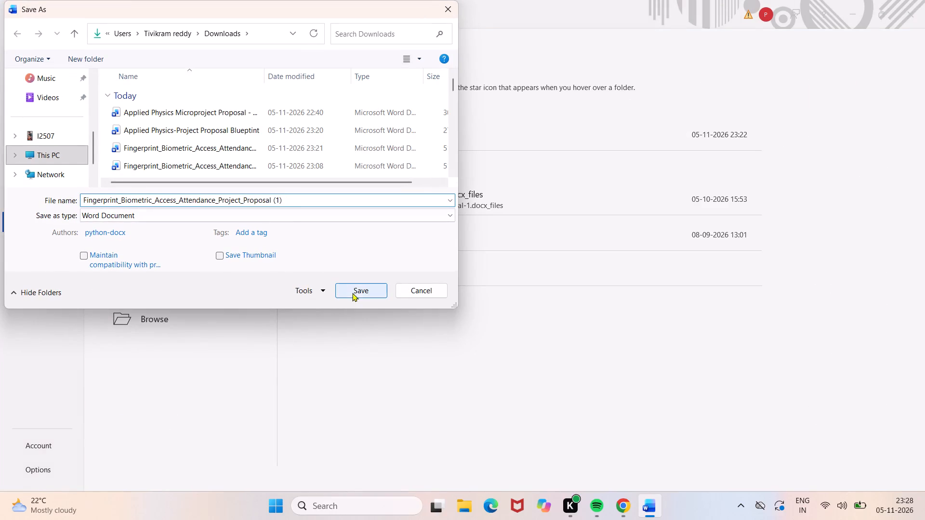
left_click(354, 290)
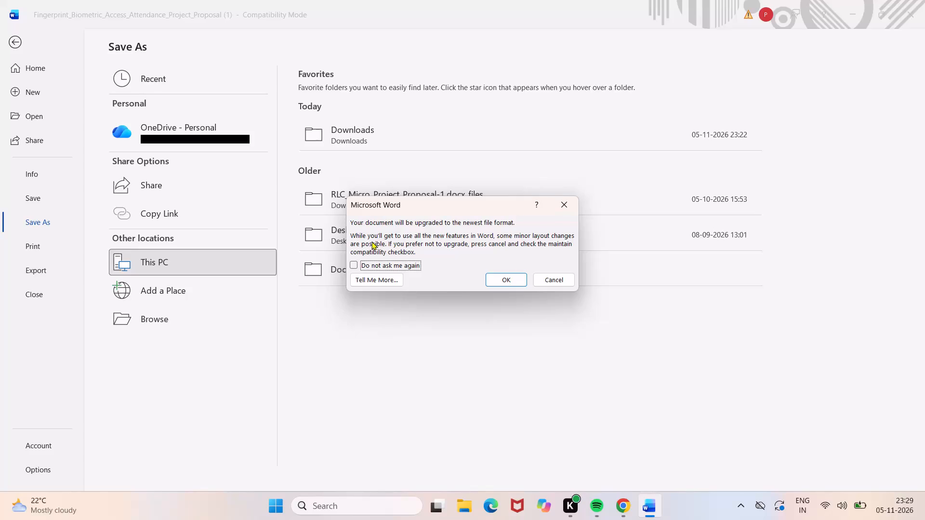
left_click(358, 269)
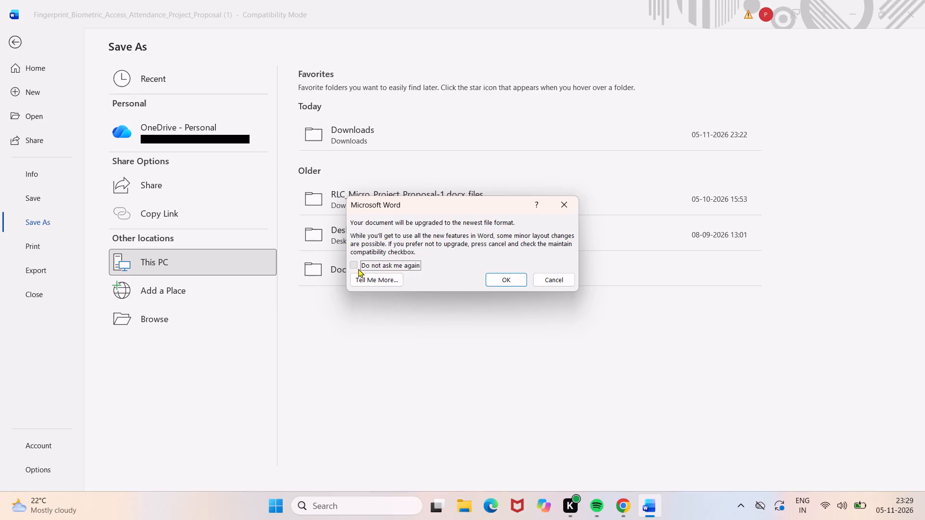
left_click(501, 282)
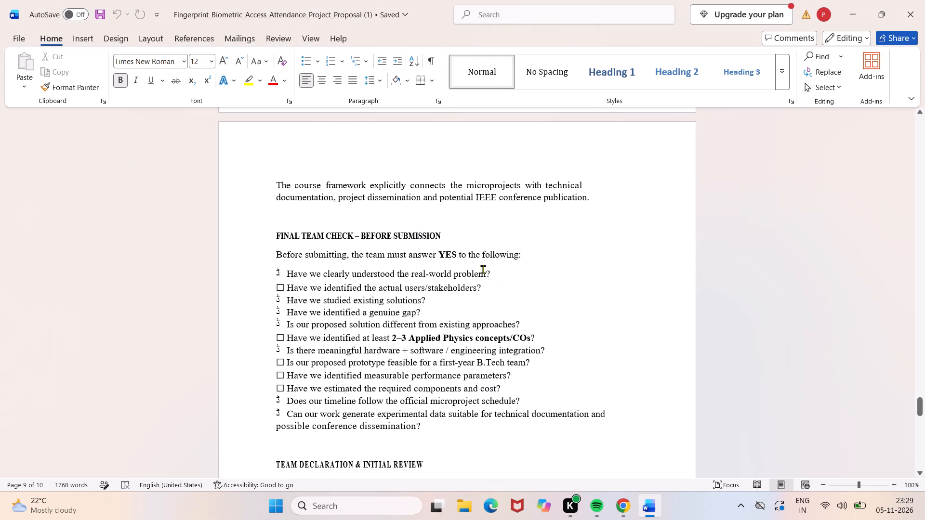
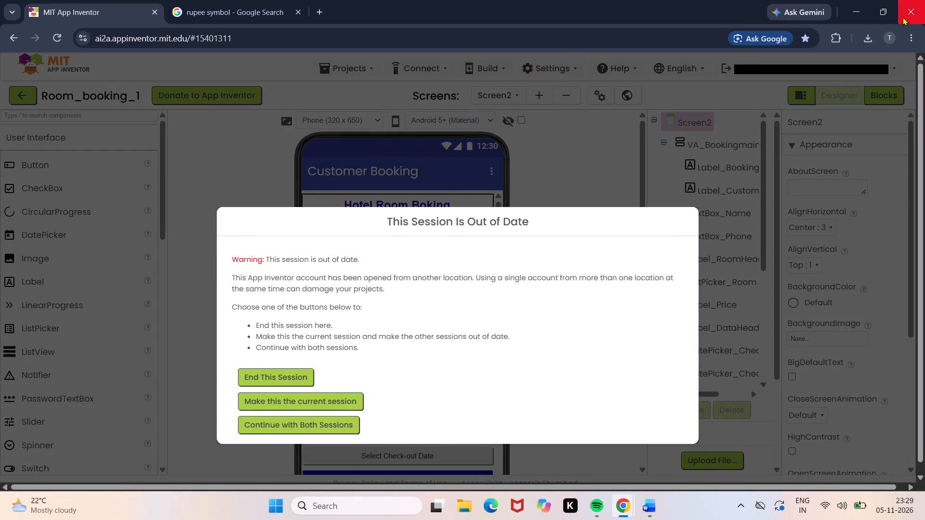
Close the browser and open the newest Fingerprint_Biometric_Access_Attendance_Project_Proposal (1) document from the Downloads folder.
left_click(906, 16)
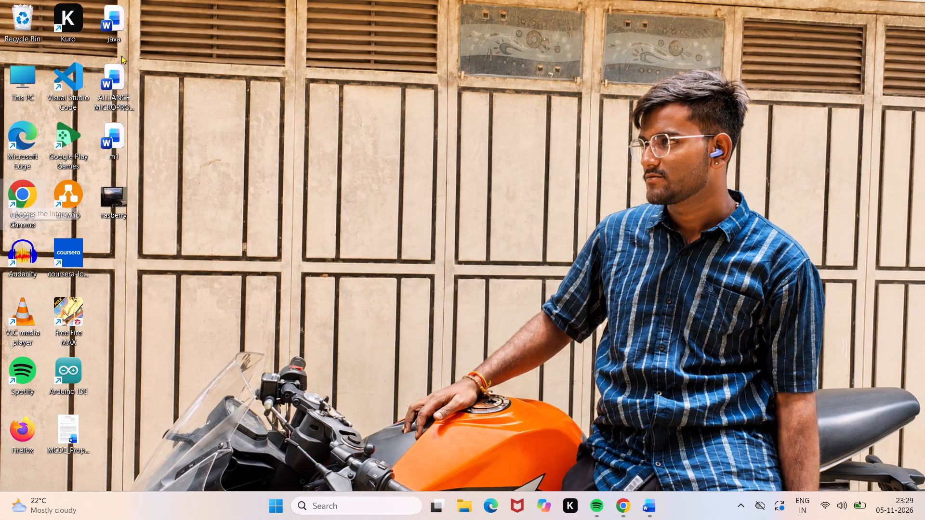
double_click(21, 96)
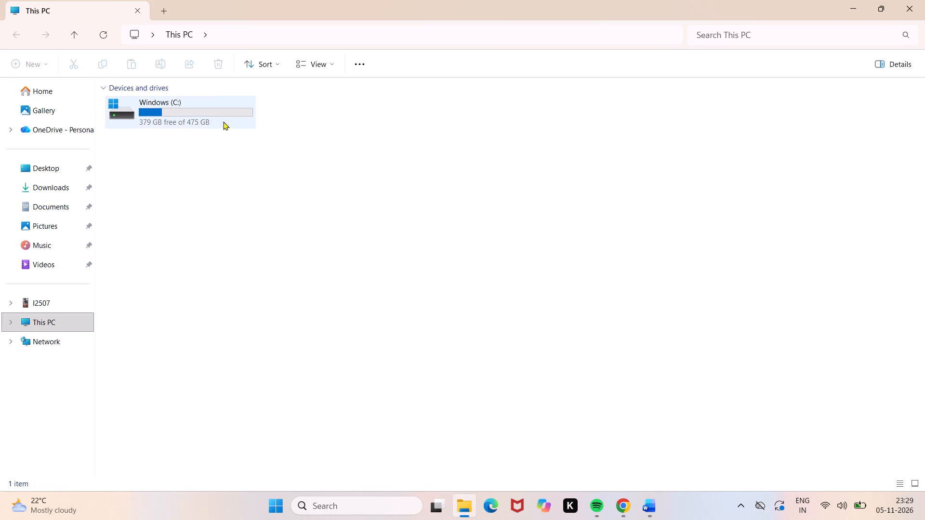
left_click(55, 185)
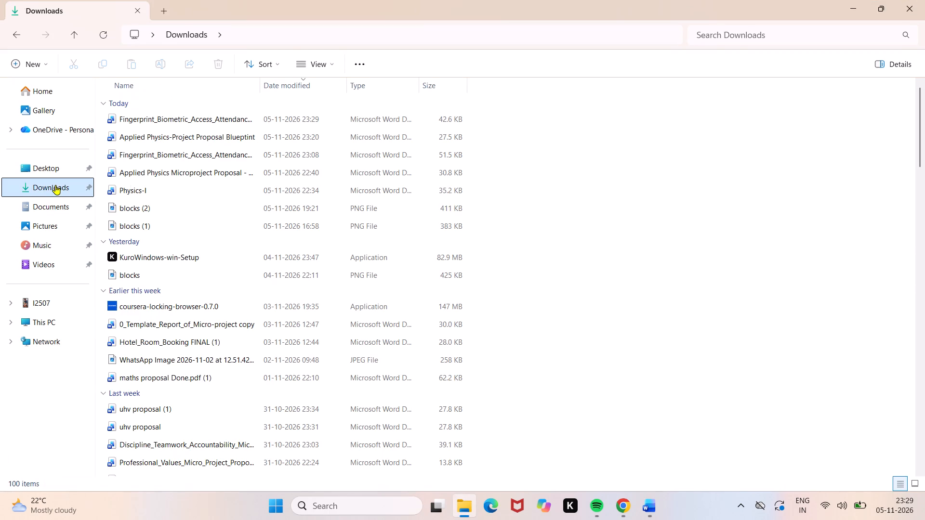
double_click(226, 124)
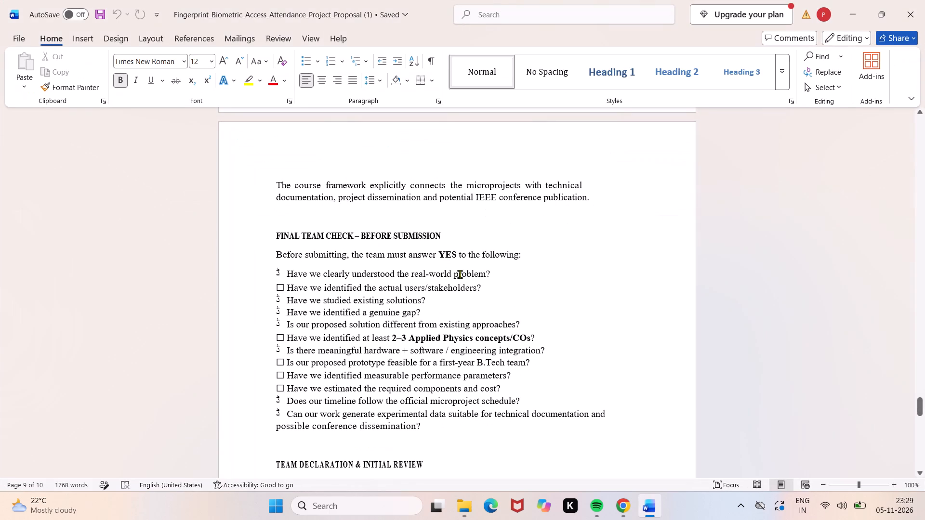
Review the saved proposal from the Team Declaration and Final Team Check sections back through all sections to the first page.
scroll(456, 257, "down", 1)
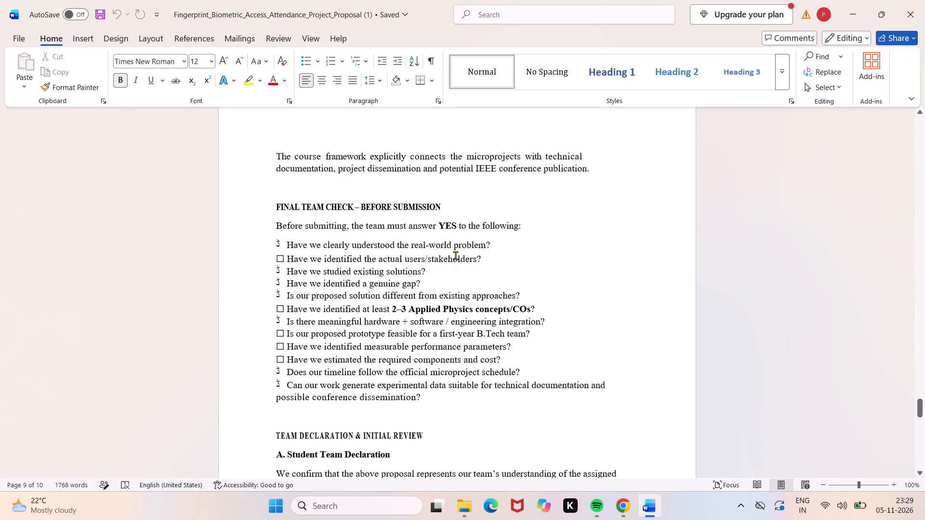
scroll(296, 270, "up", 1)
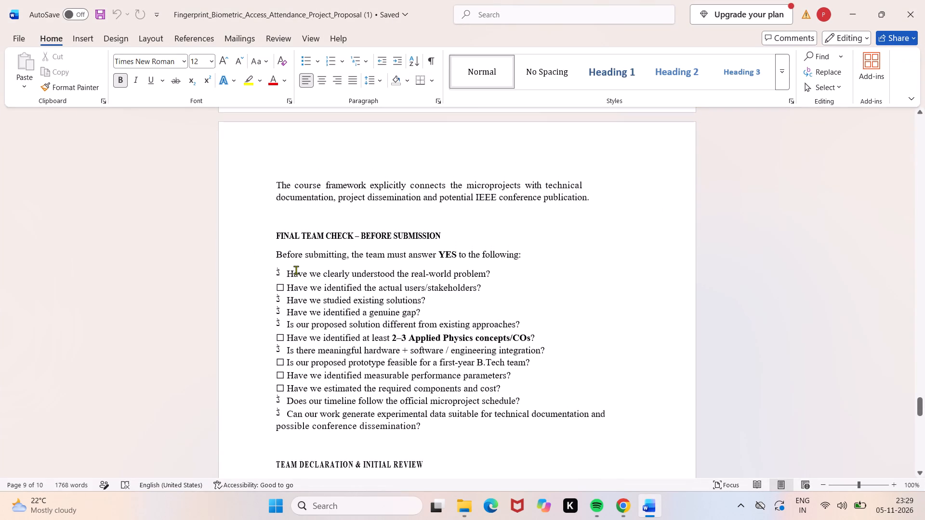
scroll(296, 270, "up", 1)
scroll(296, 270, "down", 10)
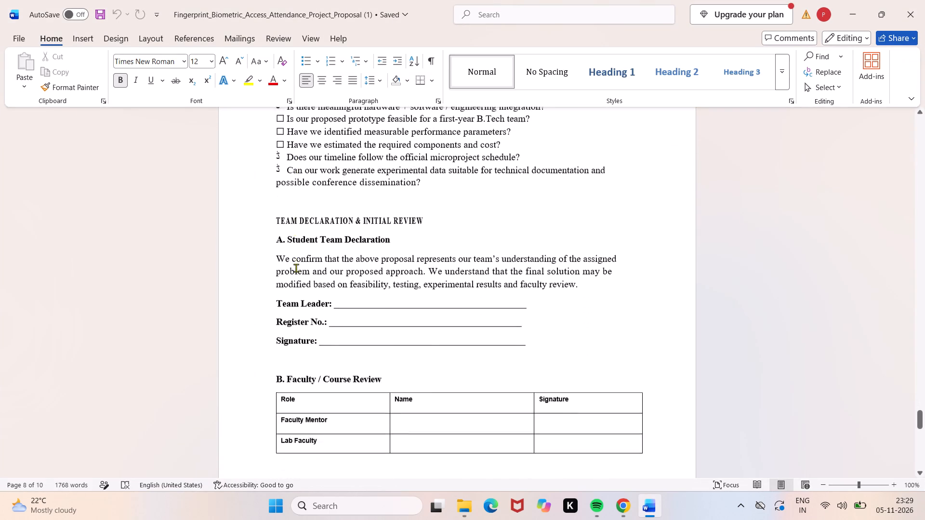
scroll(296, 267, "up", 20)
scroll(296, 267, "up", 2)
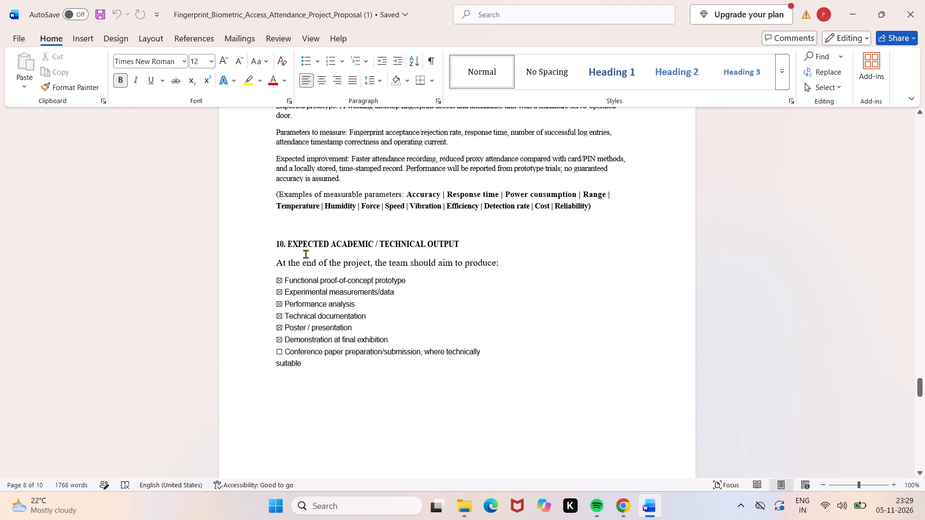
scroll(305, 252, "up", 1)
scroll(305, 252, "down", 8)
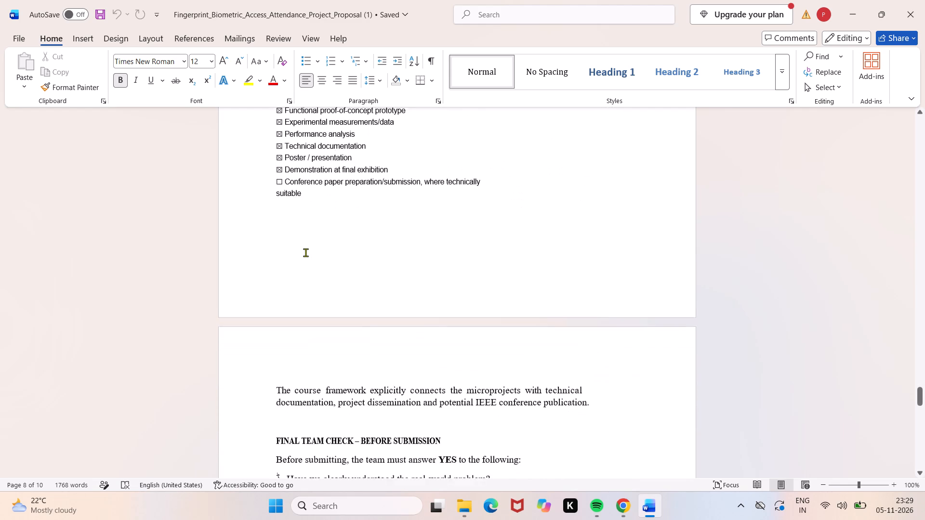
scroll(305, 252, "down", 3)
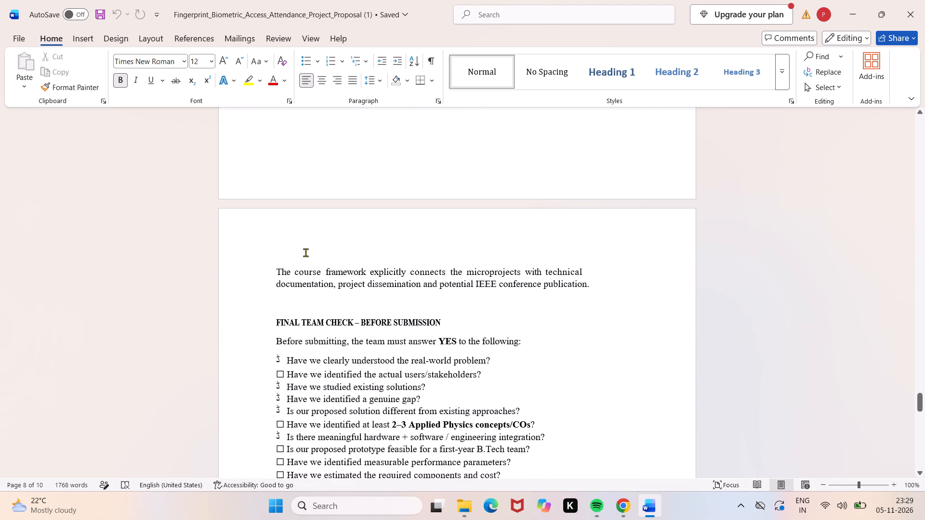
scroll(305, 252, "up", 4)
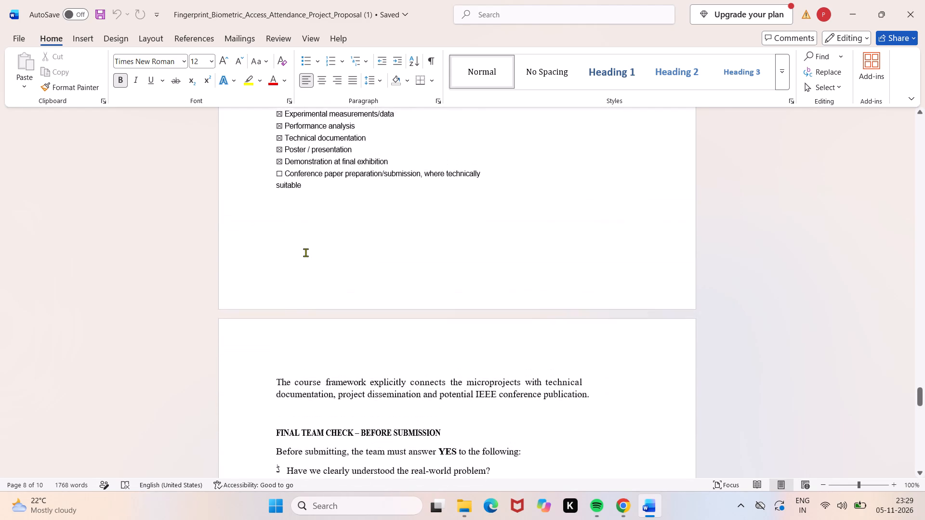
scroll(305, 252, "up", 16)
scroll(305, 252, "up", 5)
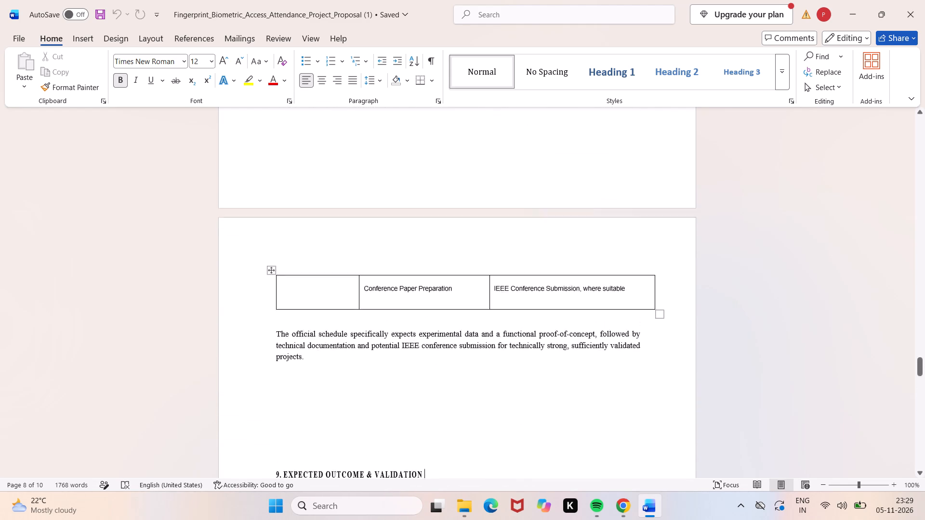
scroll(305, 252, "up", 17)
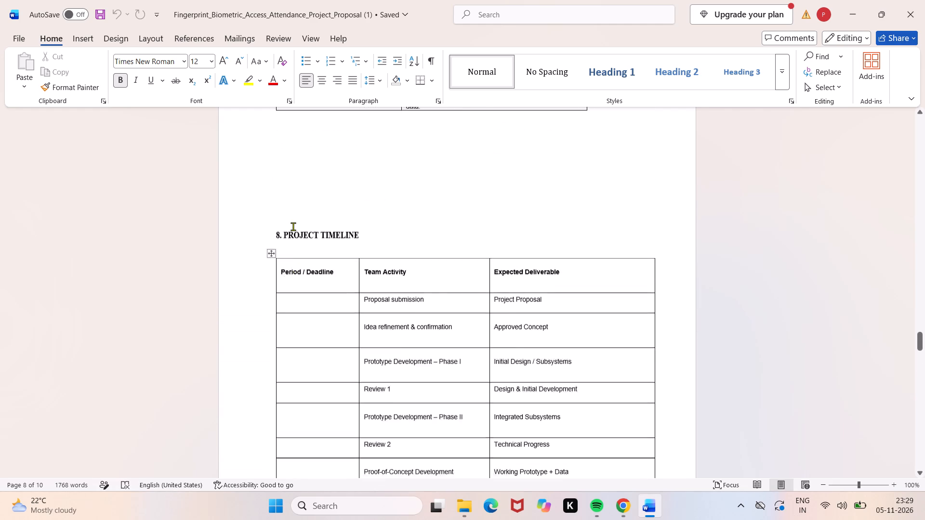
scroll(293, 226, "up", 14)
scroll(293, 226, "up", 7)
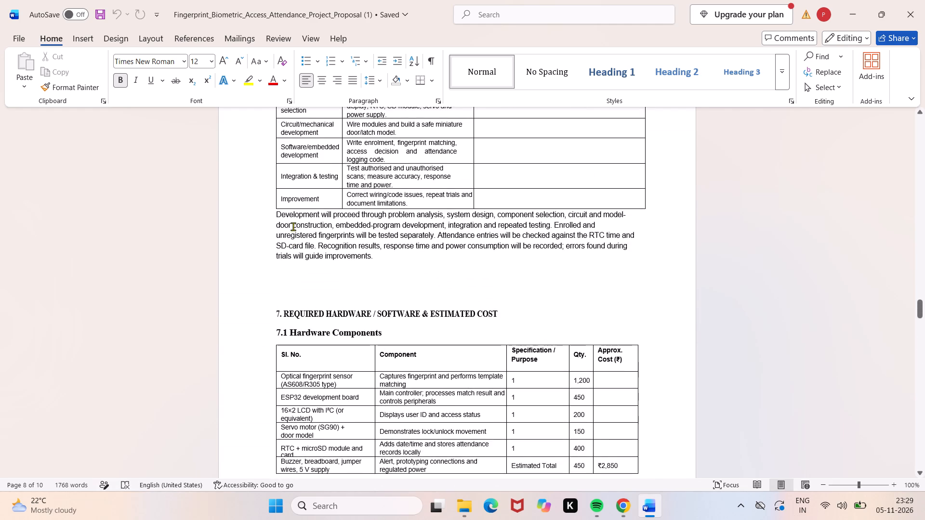
scroll(293, 226, "up", 16)
scroll(293, 226, "up", 13)
scroll(293, 226, "up", 14)
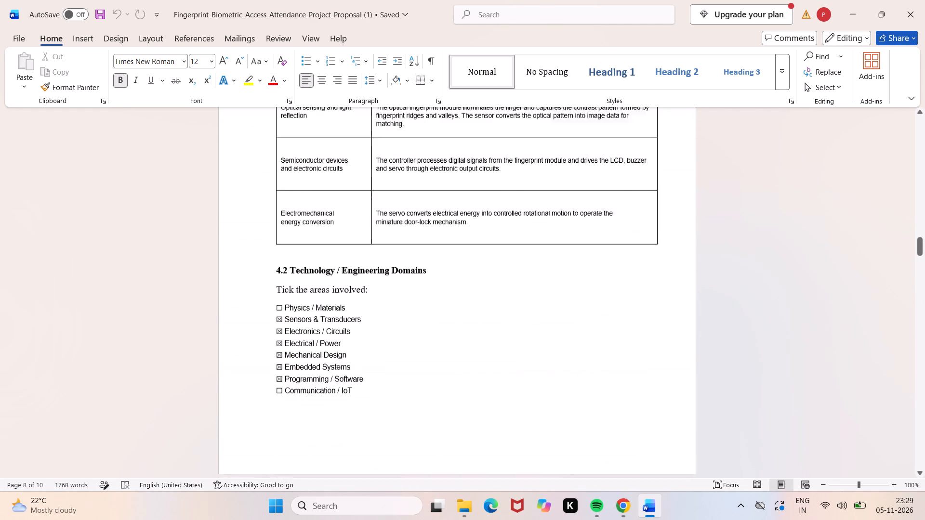
scroll(293, 226, "up", 15)
scroll(293, 226, "up", 7)
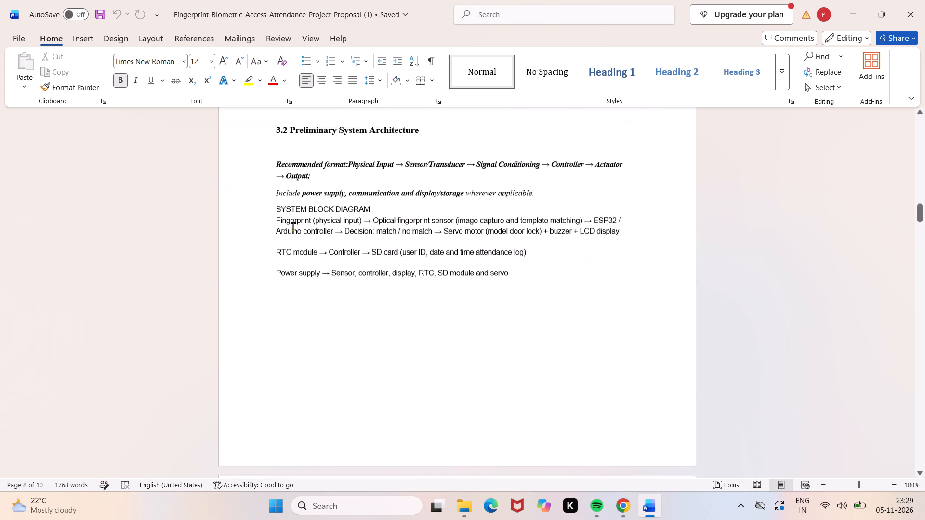
scroll(293, 226, "up", 13)
scroll(293, 226, "up", 9)
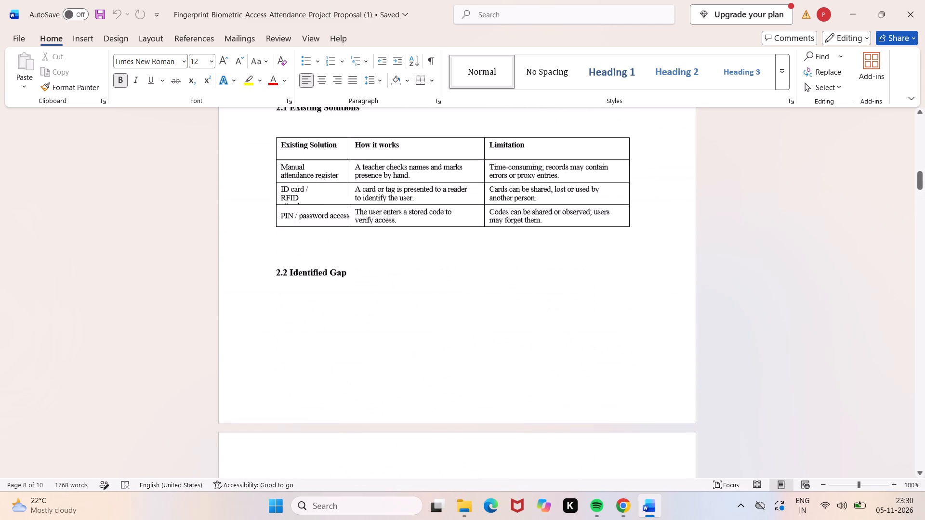
scroll(293, 226, "up", 20)
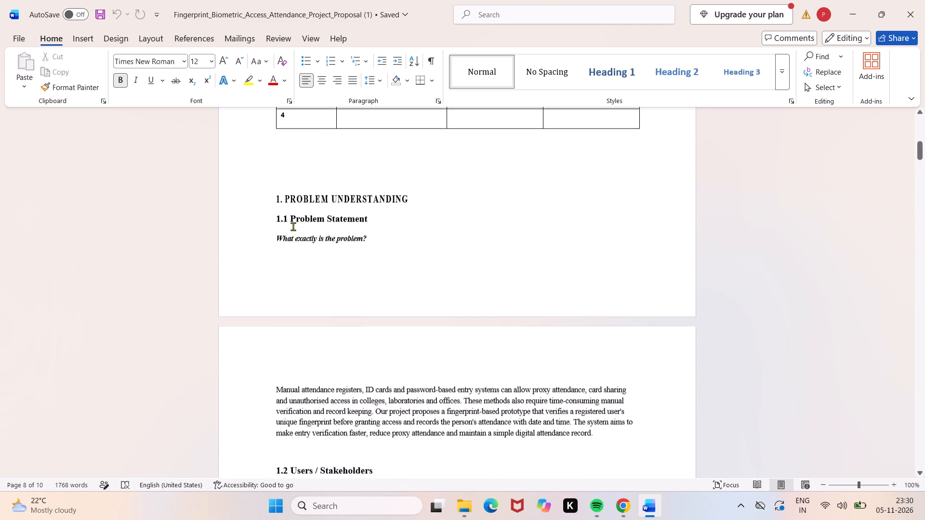
scroll(293, 226, "up", 12)
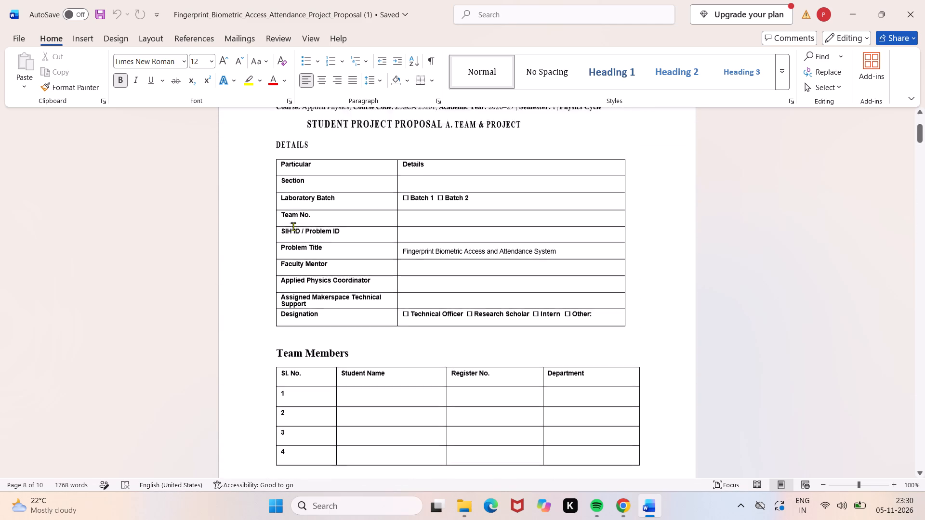
scroll(293, 226, "up", 3)
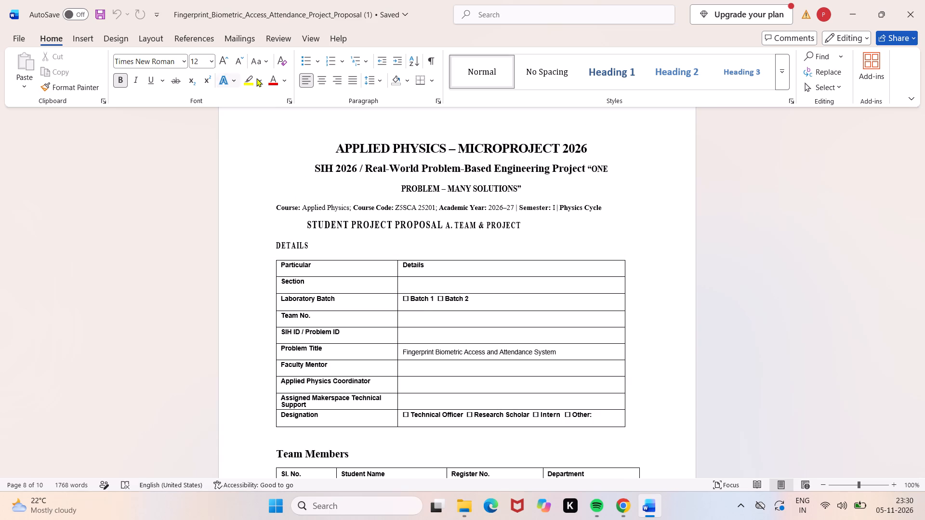
Remove the bottom border of the Laboratory Batch details cell in the team and project details table.
left_click(440, 298)
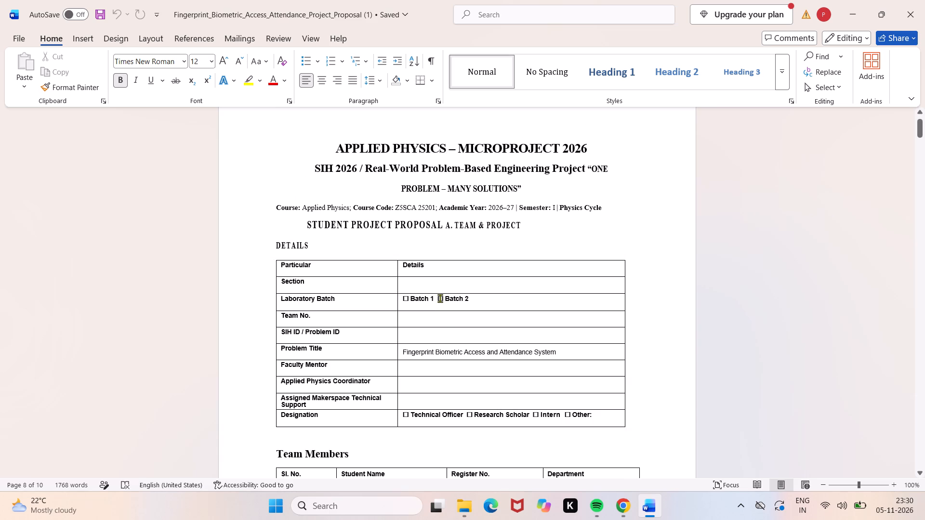
left_click(442, 299)
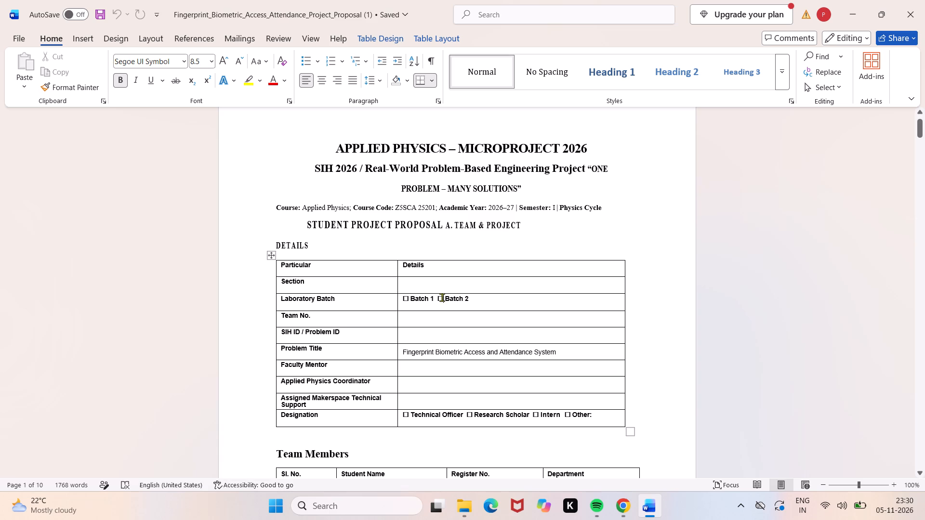
left_click(419, 80)
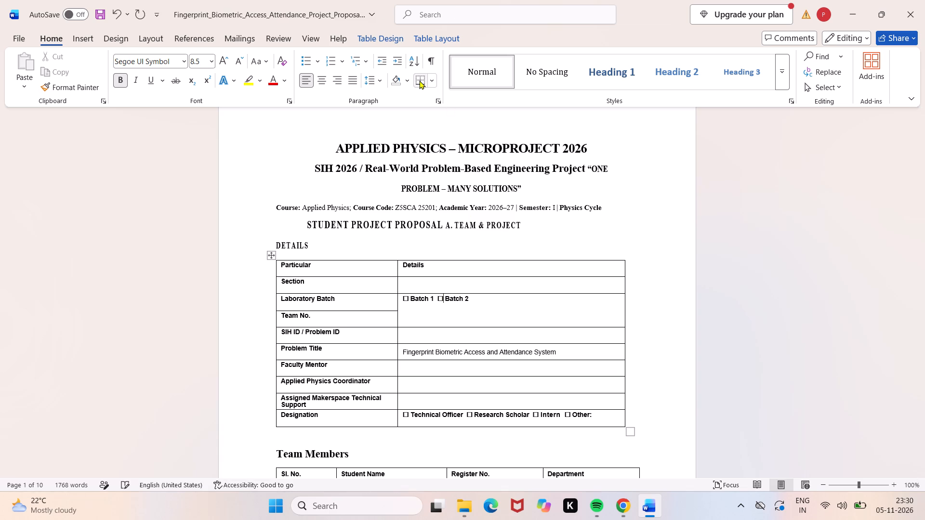
left_click(433, 79)
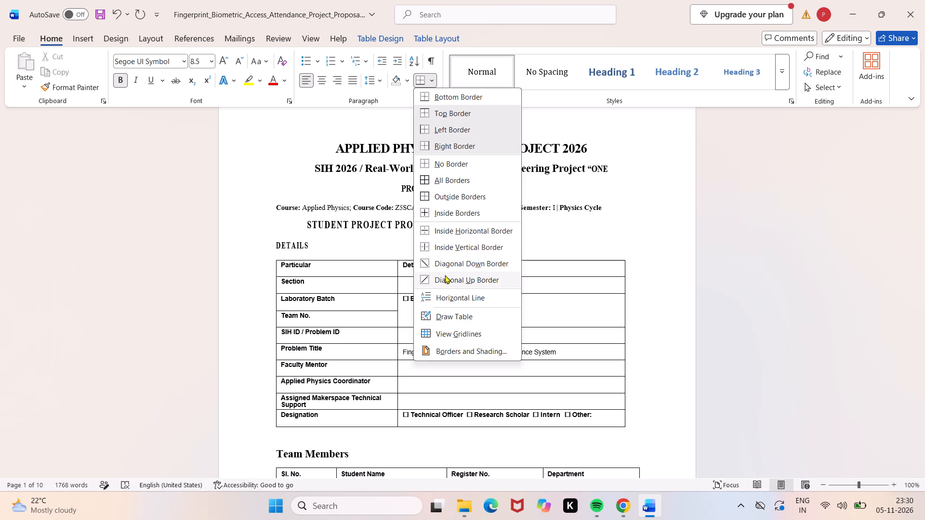
left_click(707, 250)
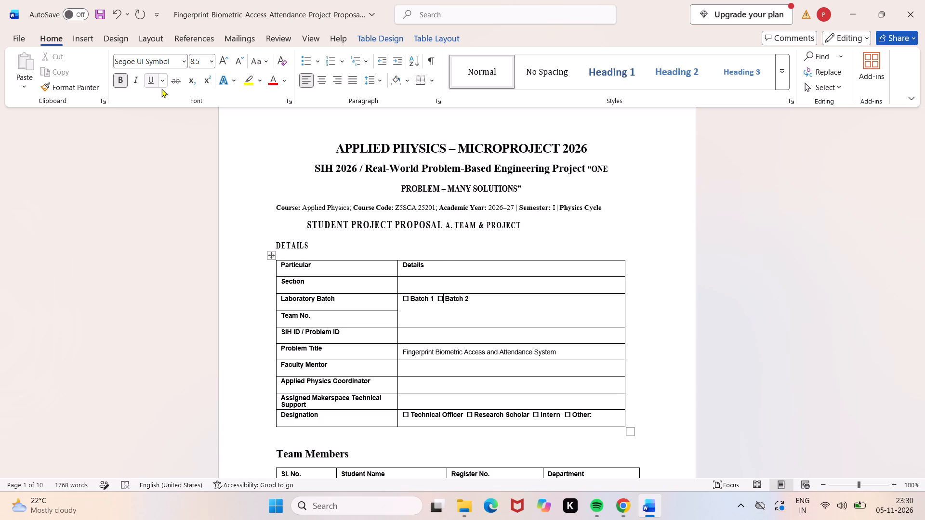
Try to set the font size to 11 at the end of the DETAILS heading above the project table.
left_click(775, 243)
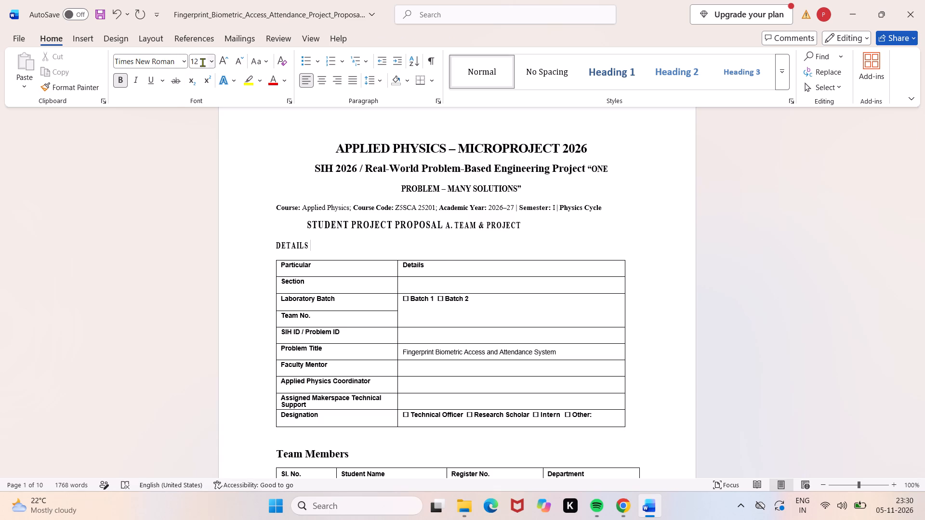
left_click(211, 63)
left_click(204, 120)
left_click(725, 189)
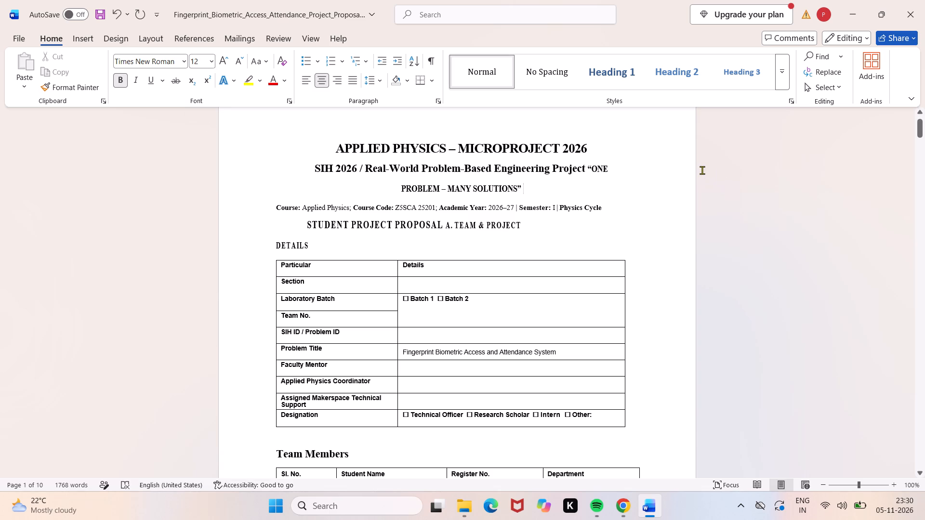
Close the proposal, saving its changes to Downloads under the same file name, and close the Downloads folder window.
scroll(702, 170, "down", 18)
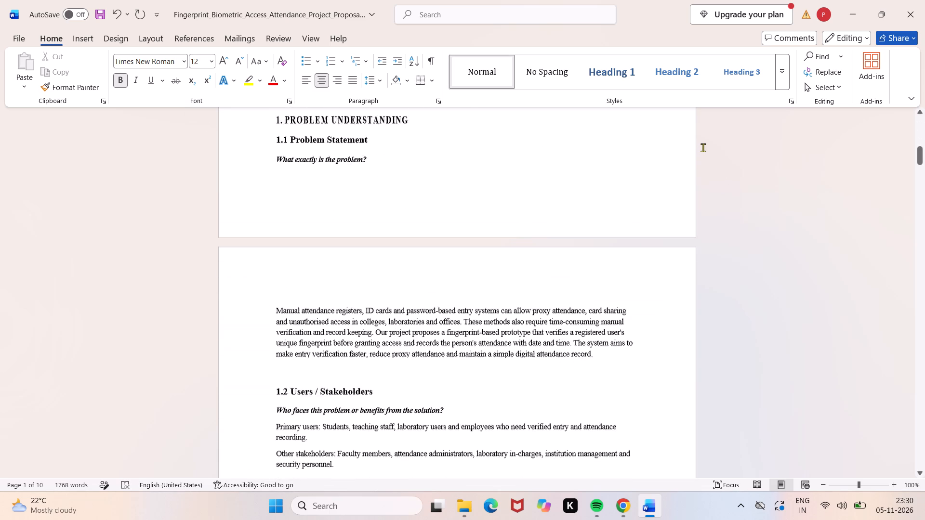
scroll(703, 147, "down", 6)
left_click(924, 7)
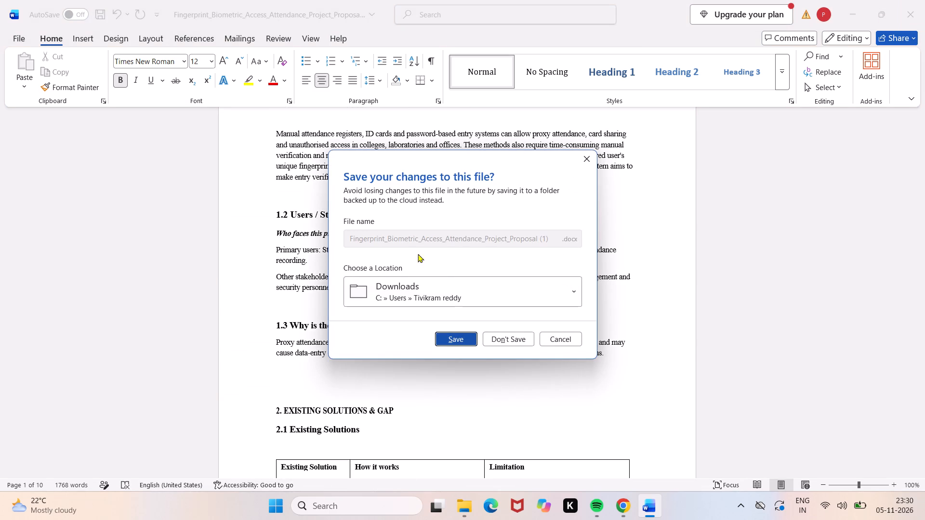
left_click(464, 338)
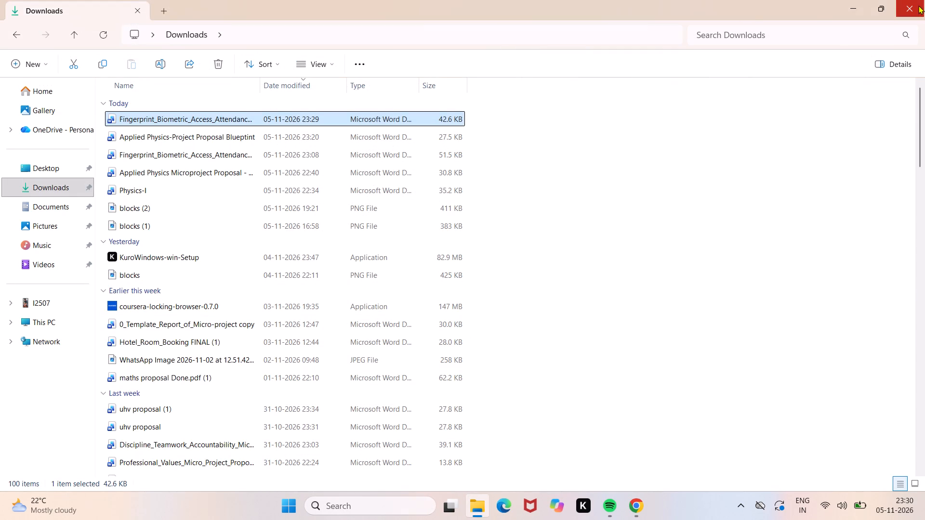
left_click(918, 5)
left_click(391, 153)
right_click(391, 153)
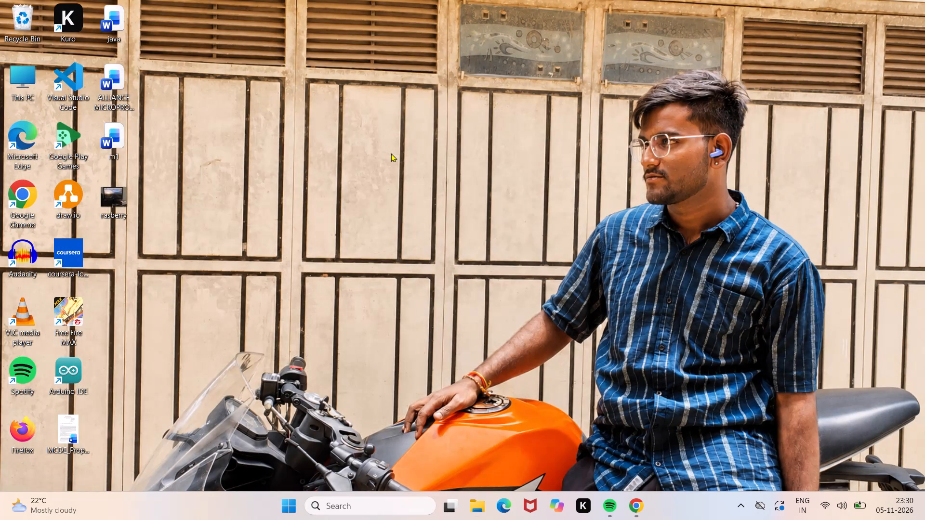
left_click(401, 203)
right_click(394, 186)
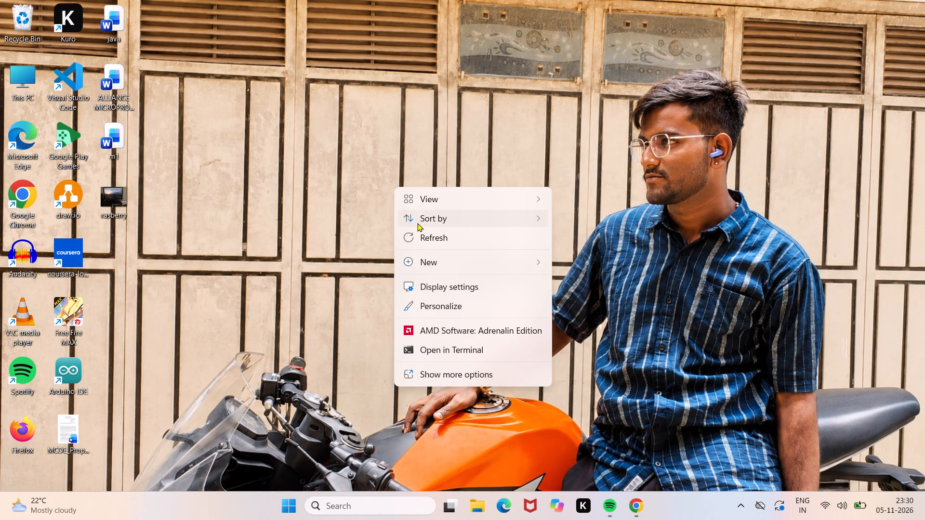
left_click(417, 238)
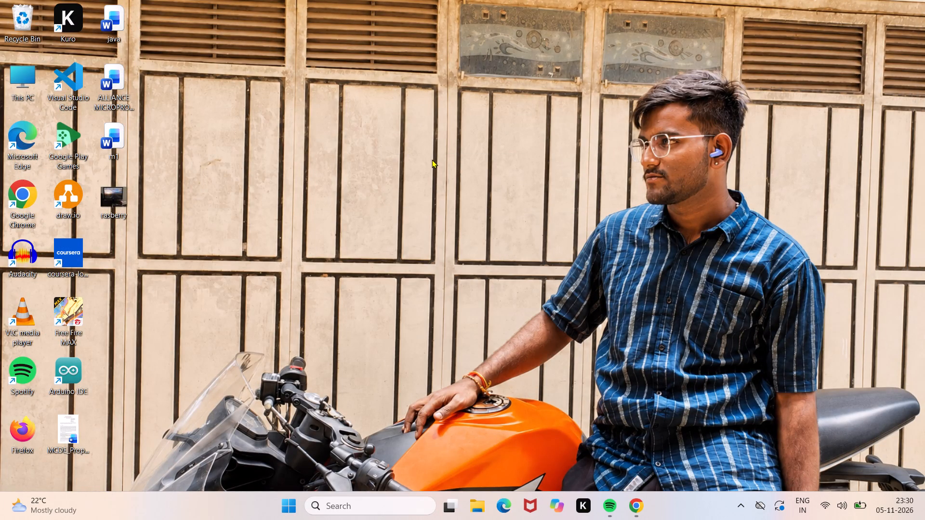
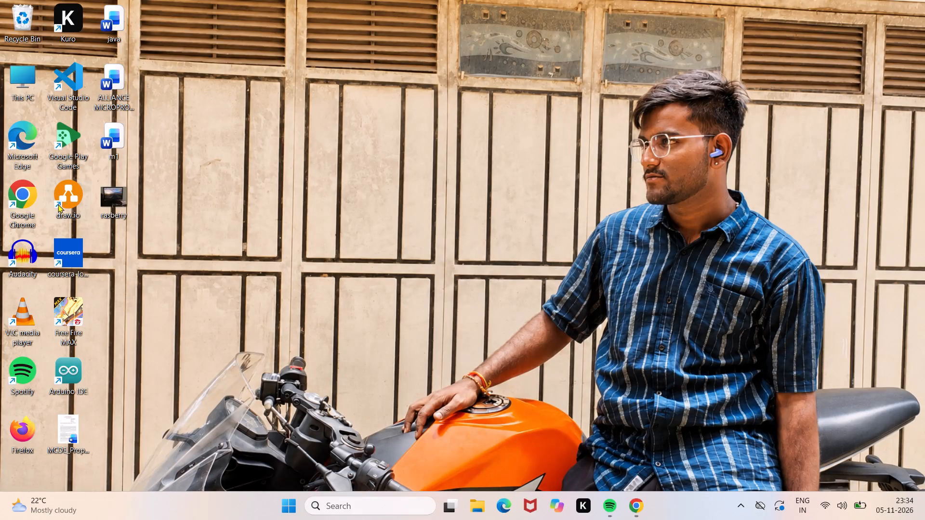
Switch to Google Chrome in a maximized window and search Google for "viraanhub earnings".
double_click(31, 211)
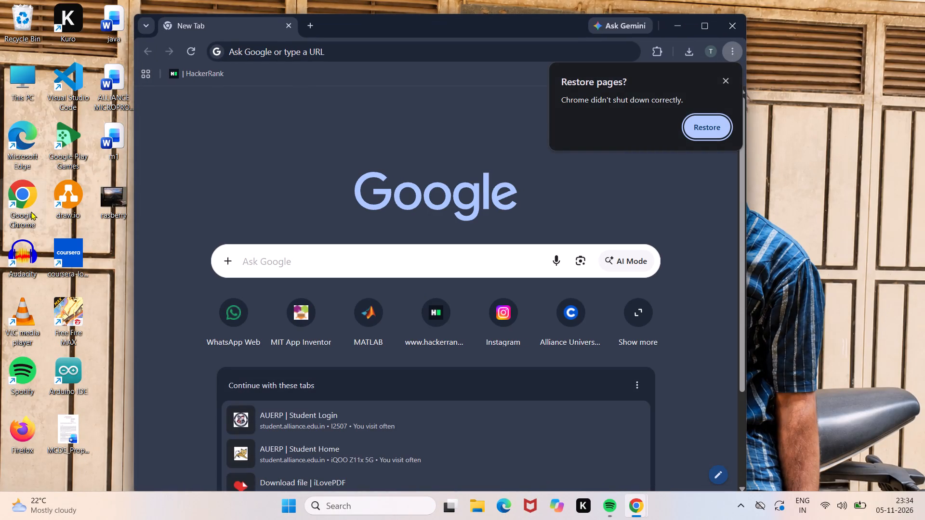
left_click(701, 17)
left_click(343, 255)
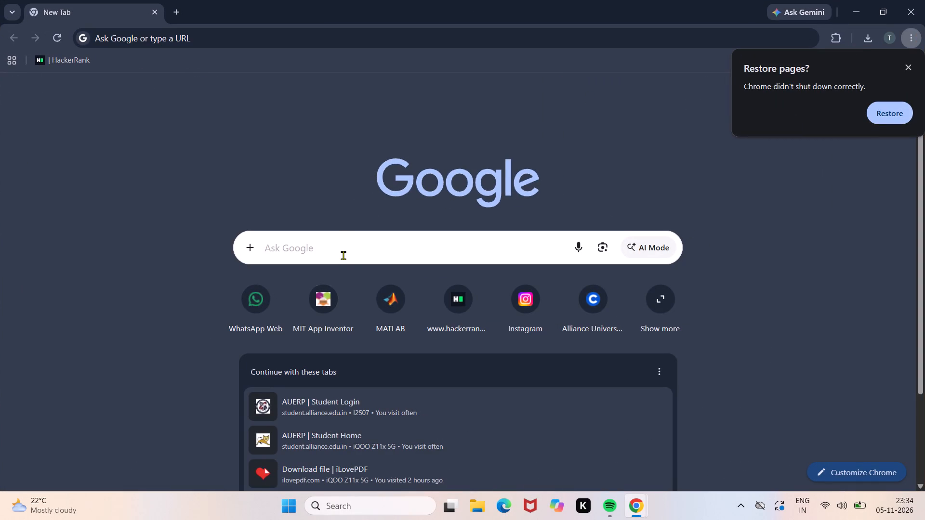
type("vi")
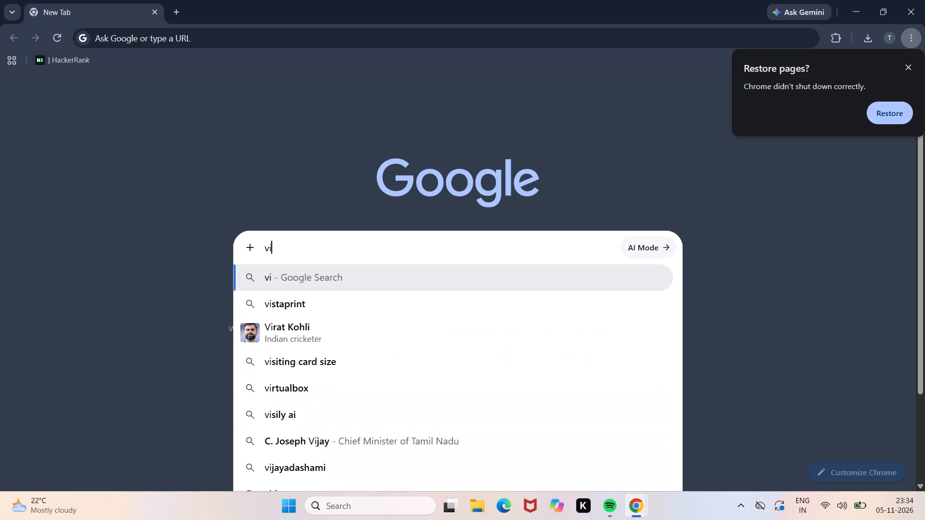
key("r")
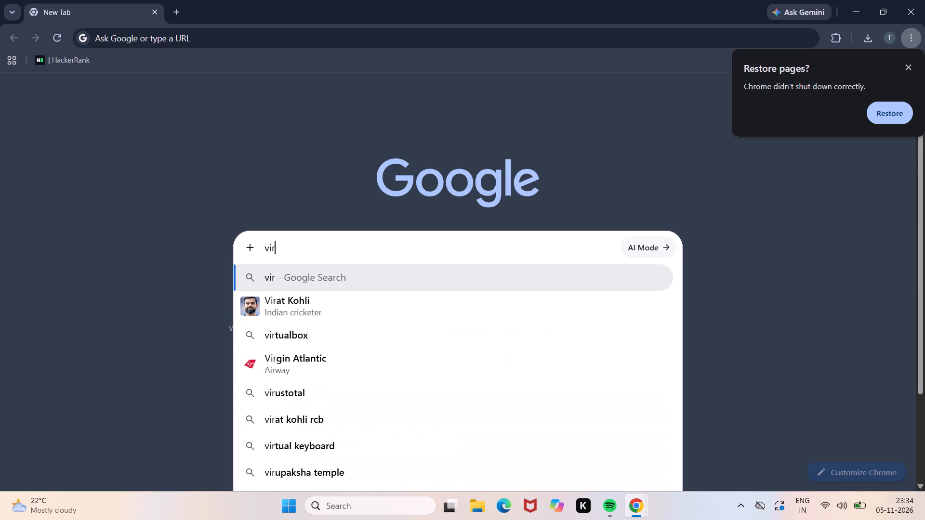
type("aa")
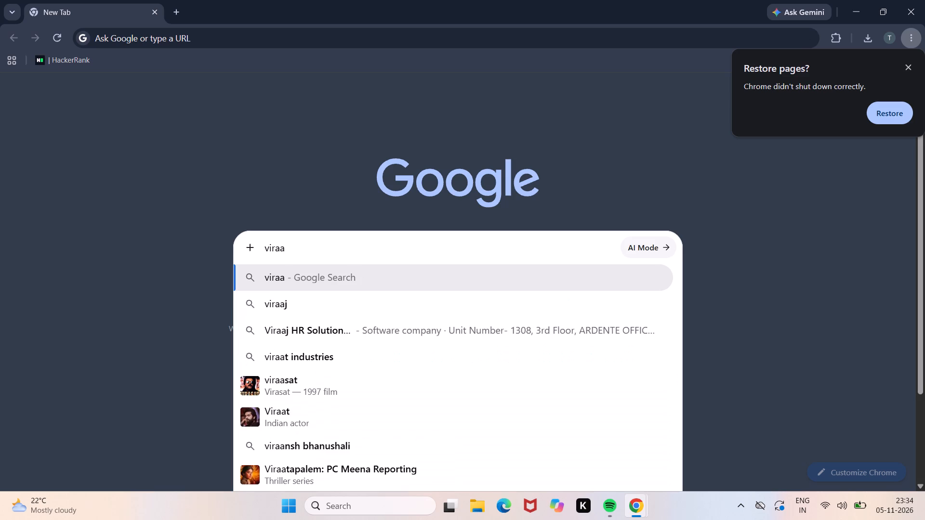
type("nh")
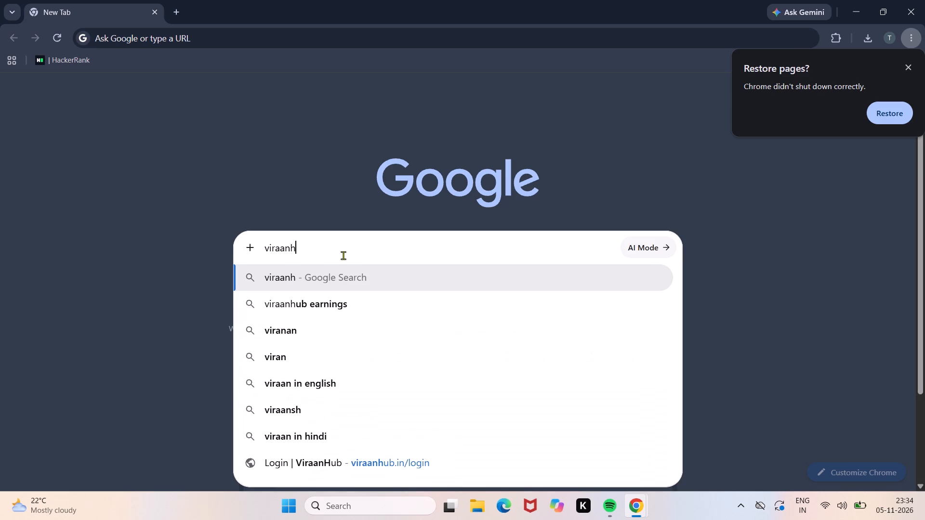
double_click(308, 311)
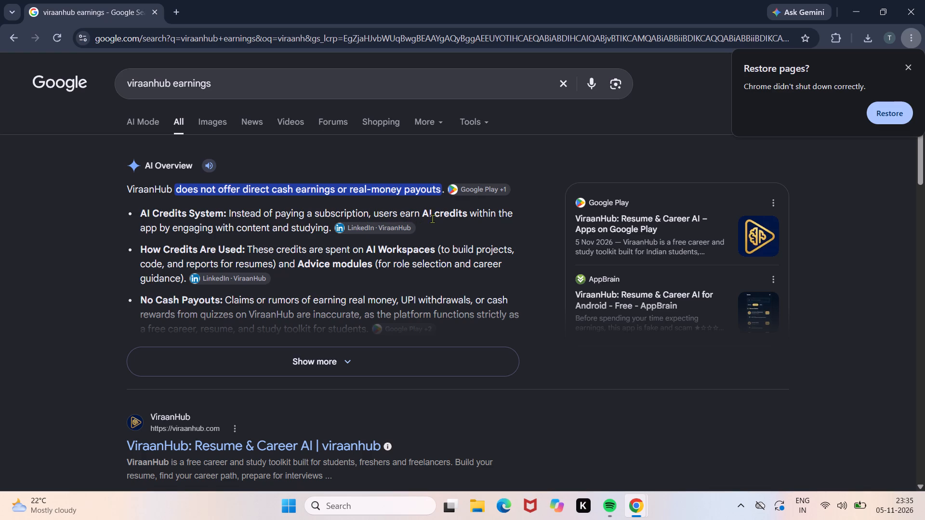
Look through the search results and open the "ViraanHub: Resume & Career AI" website at viraanhub.com.
scroll(422, 219, "down", 1)
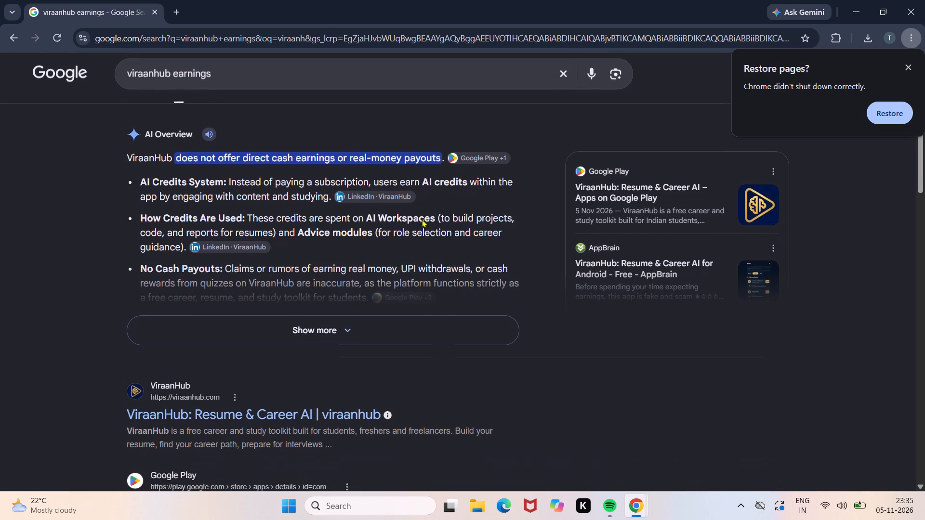
scroll(422, 219, "down", 1)
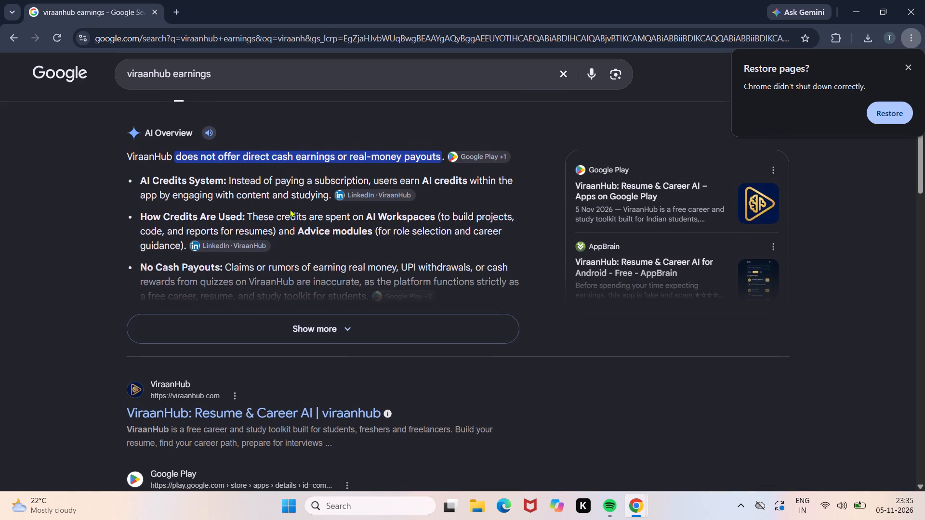
scroll(287, 214, "up", 1)
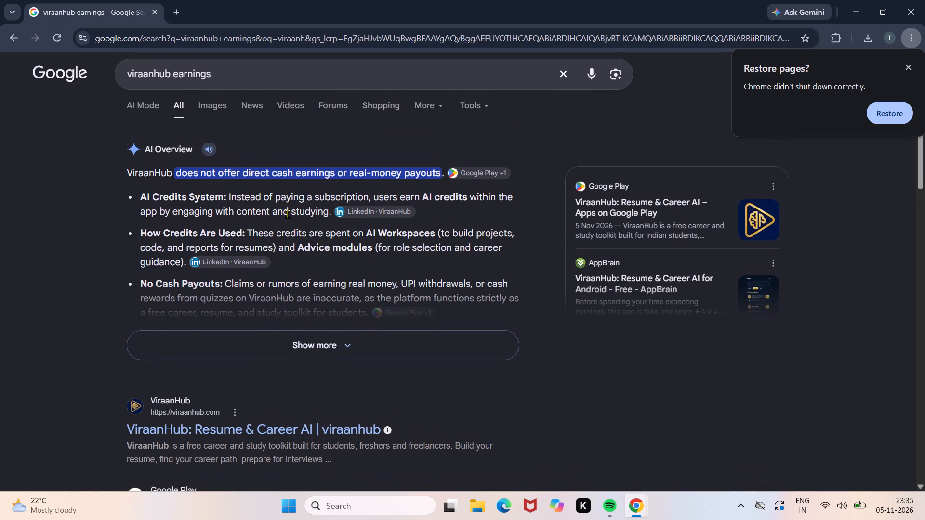
scroll(287, 214, "down", 1)
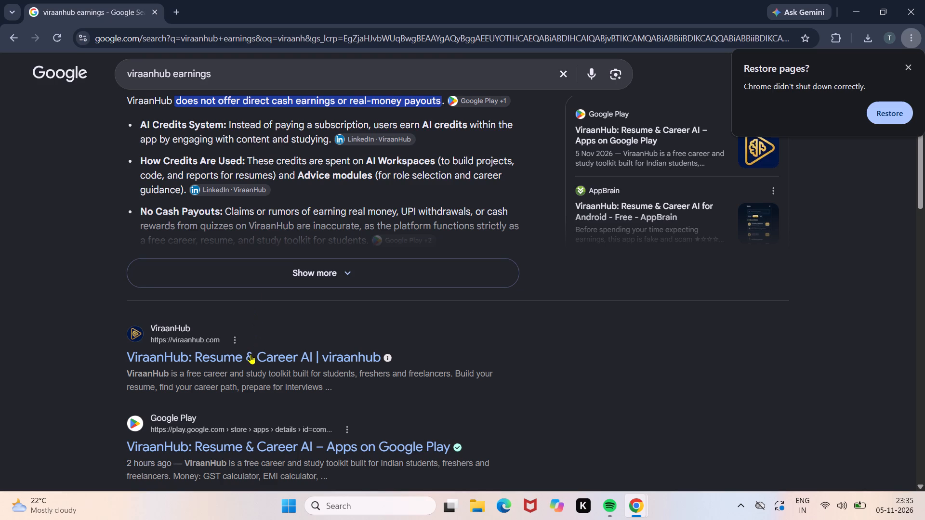
double_click(250, 354)
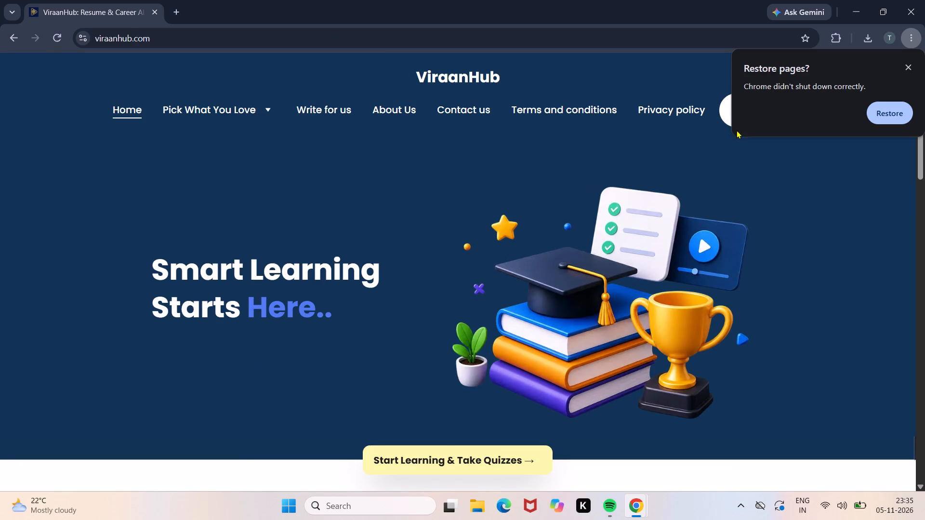
Dismiss the Restore pages prompt over the ViraanHub home page and close the Chrome window.
left_click(909, 67)
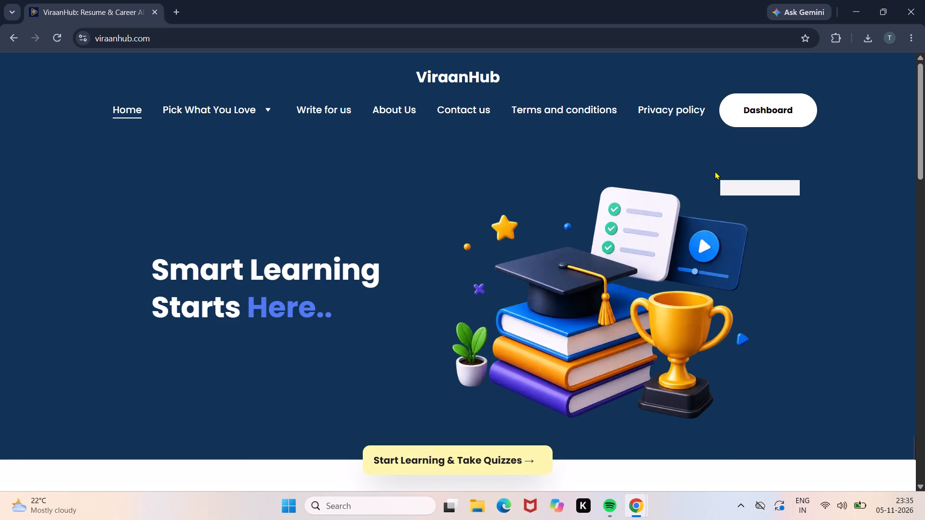
left_click(914, 0)
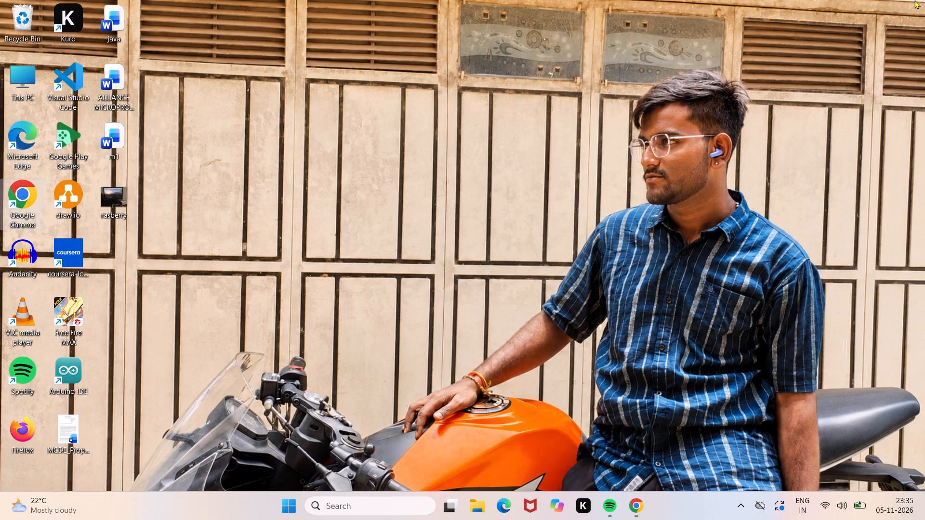